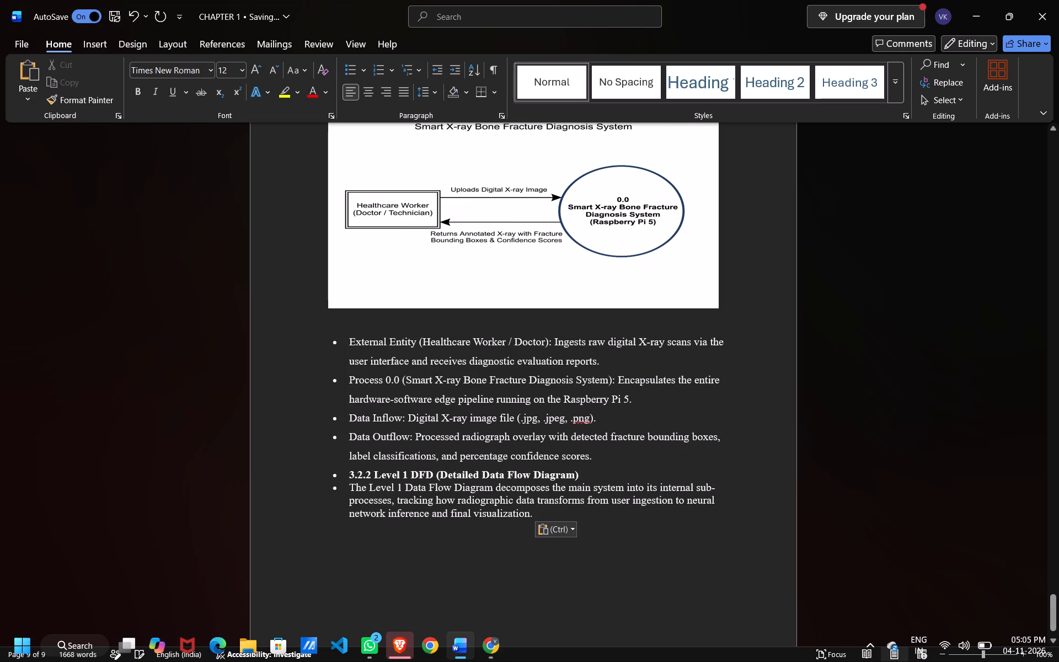
Add a blank unbulleted line after the Data Outflow point to separate it from the 3.2.2 heading.
drag(586, 460, 597, 458)
click(597, 458)
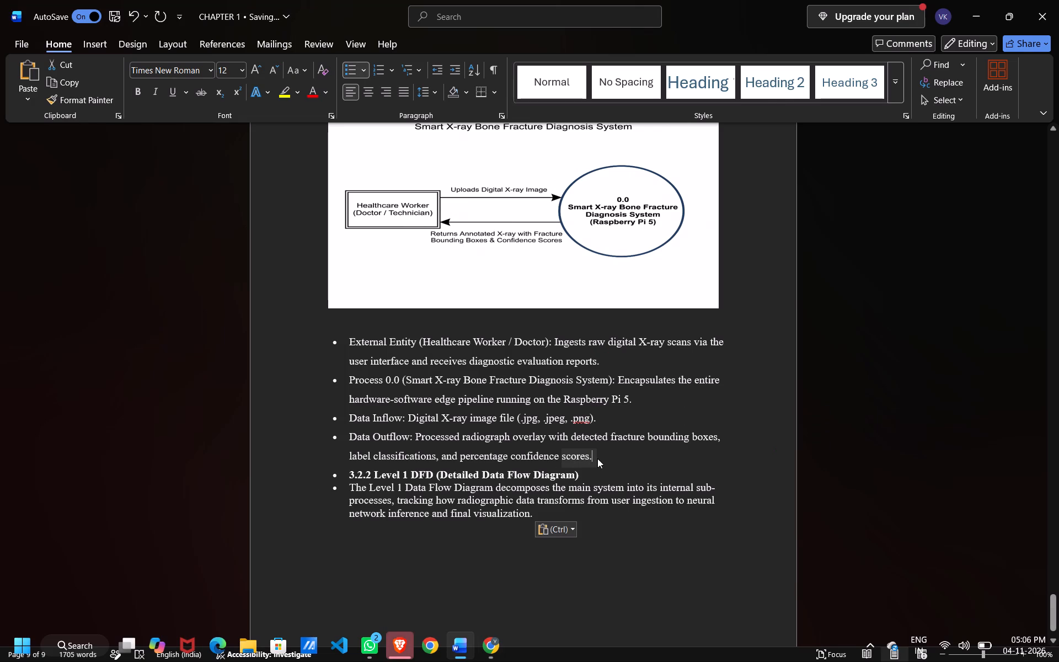
key(backslash)
key(Return)
key(backslash)
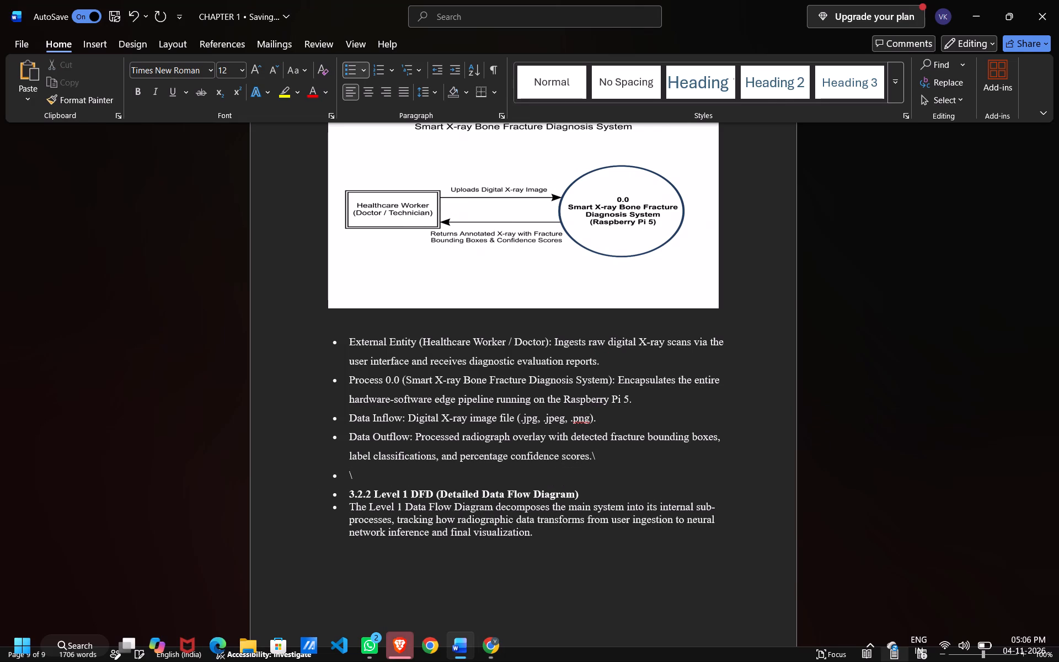
key(BackSpace)
key(BackSpace)
key(BackSpace)
key(BackSpace)
key(BackSpace)
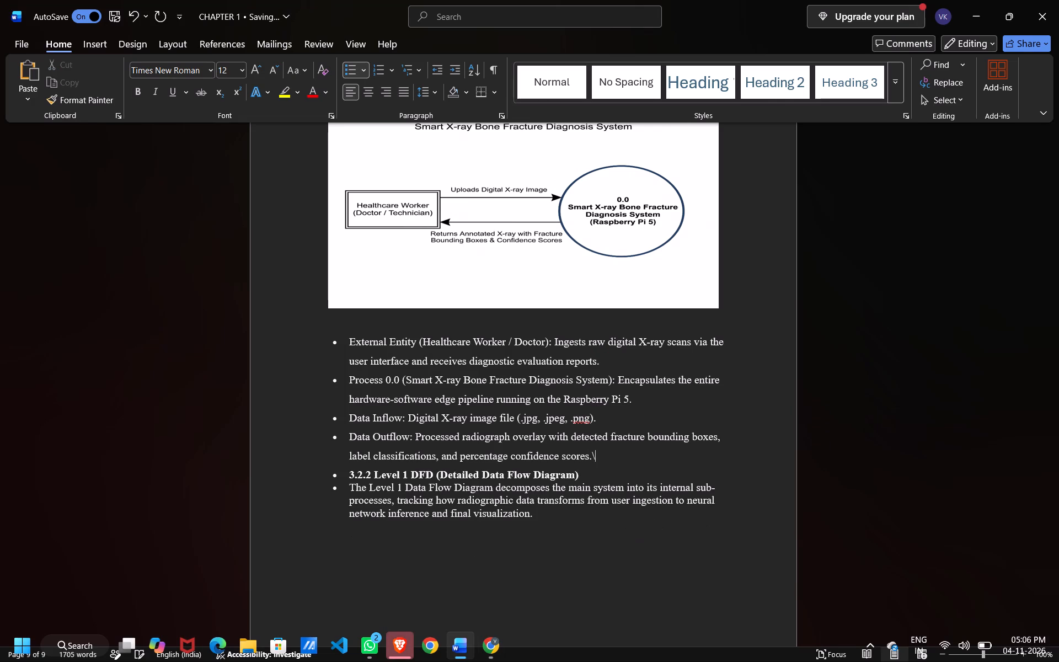
key(BackSpace)
key(Return)
key(Return)
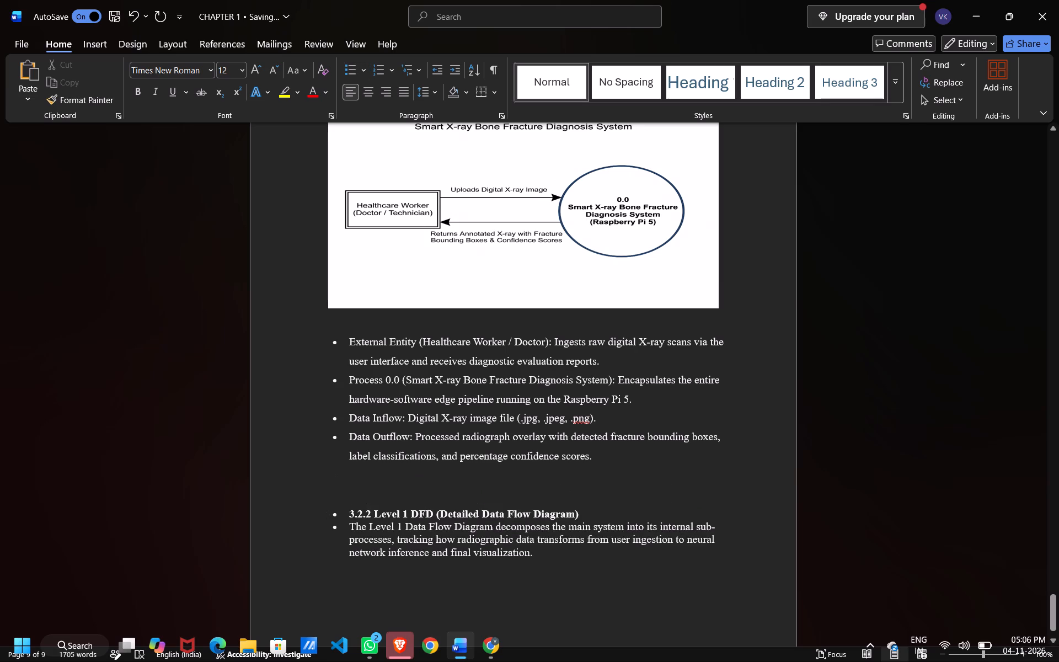
Set the line spacing of the 3.2.2 heading and its paragraph to 1.5.
drag(549, 554, 345, 505)
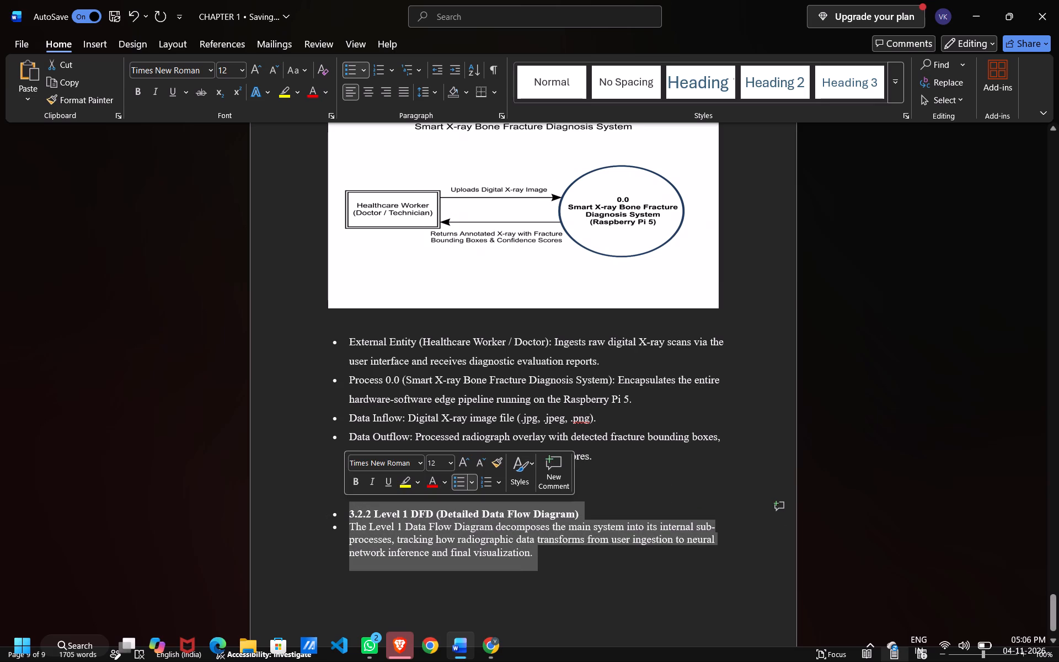
click(439, 93)
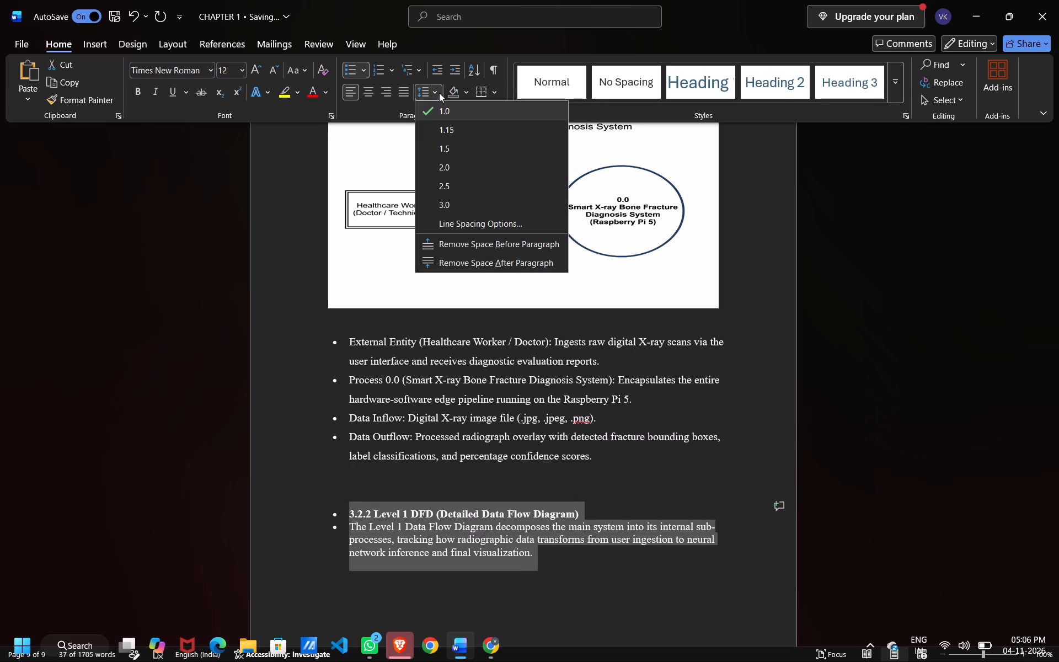
click(459, 148)
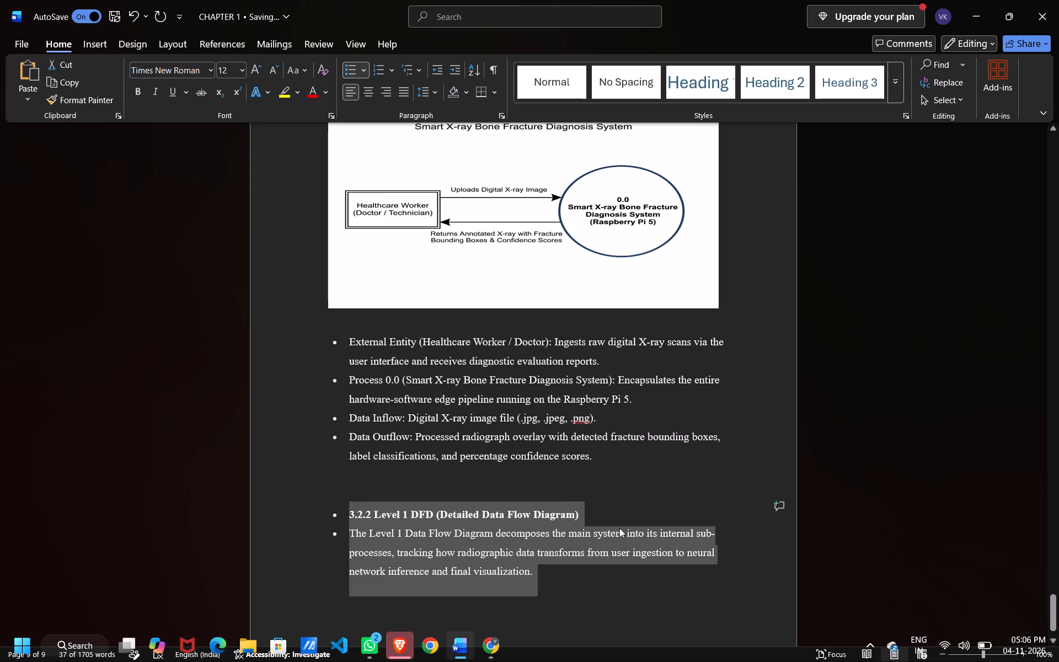
Increase the font size of the 3.2.2 Level 1 DFD heading to 14.
click(590, 515)
drag(582, 515, 350, 517)
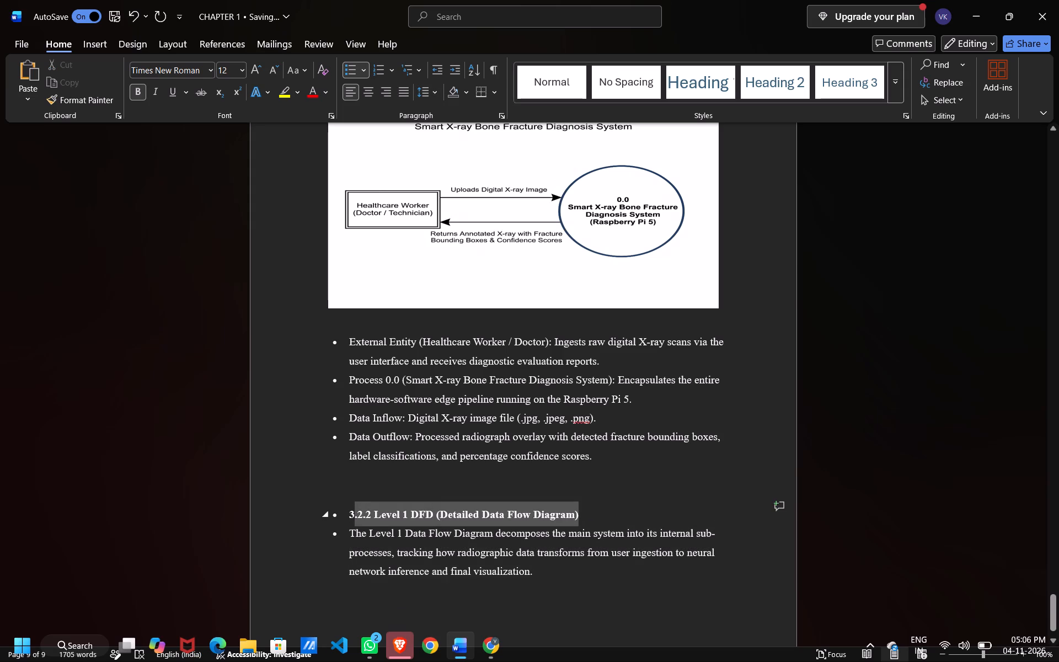
drag(350, 517, 345, 516)
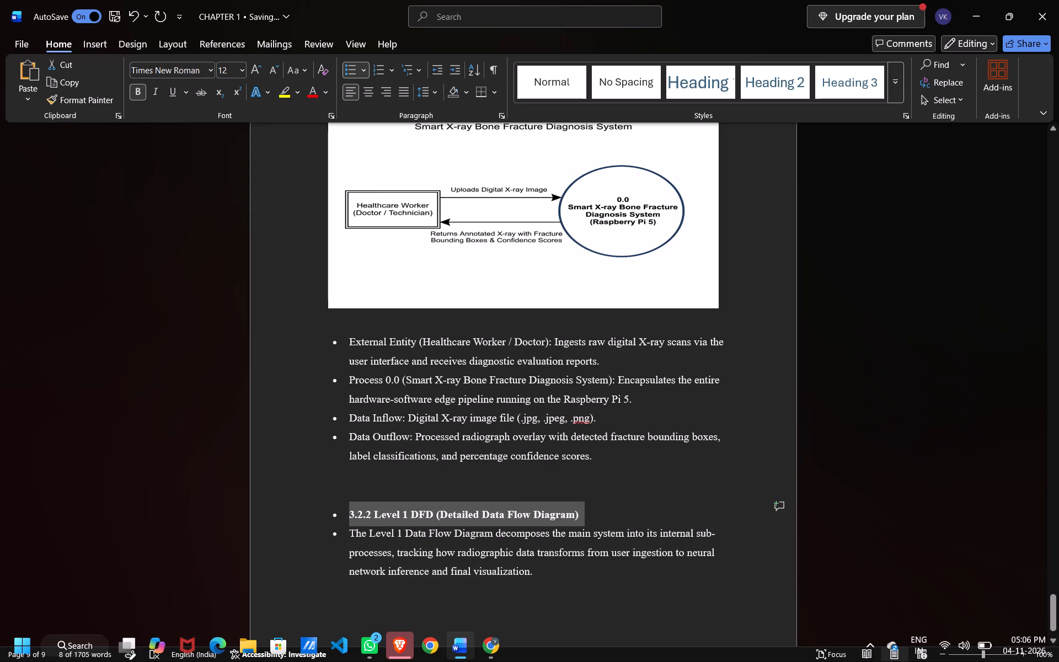
click(252, 72)
click(467, 397)
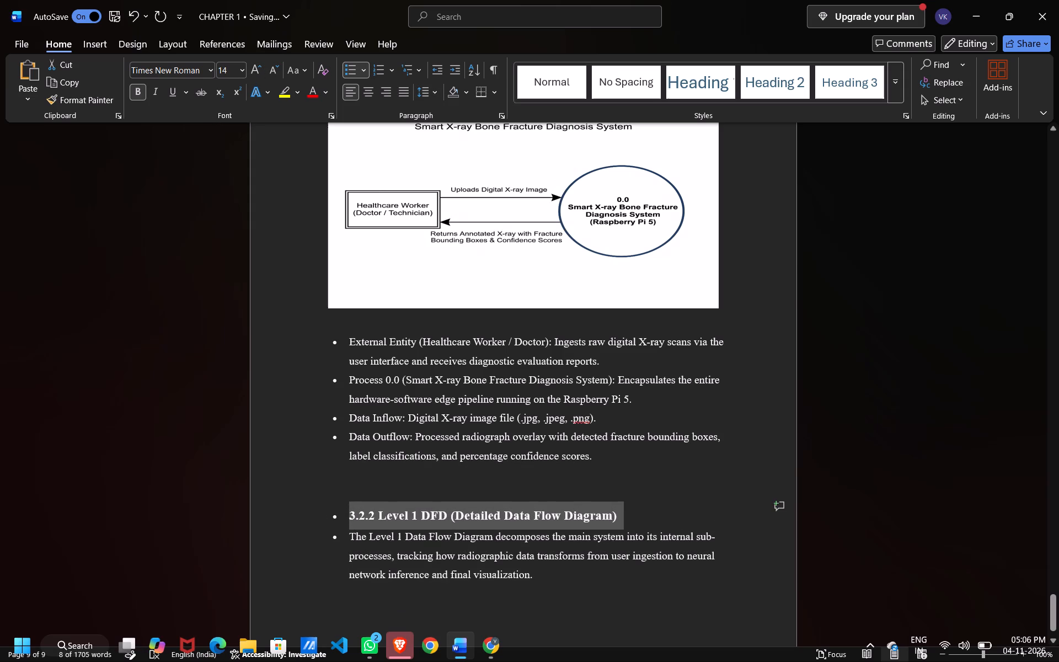
Remove the bullet and its indent from the 3.2.2 heading and put three spaces in front of the heading text.
click(349, 514)
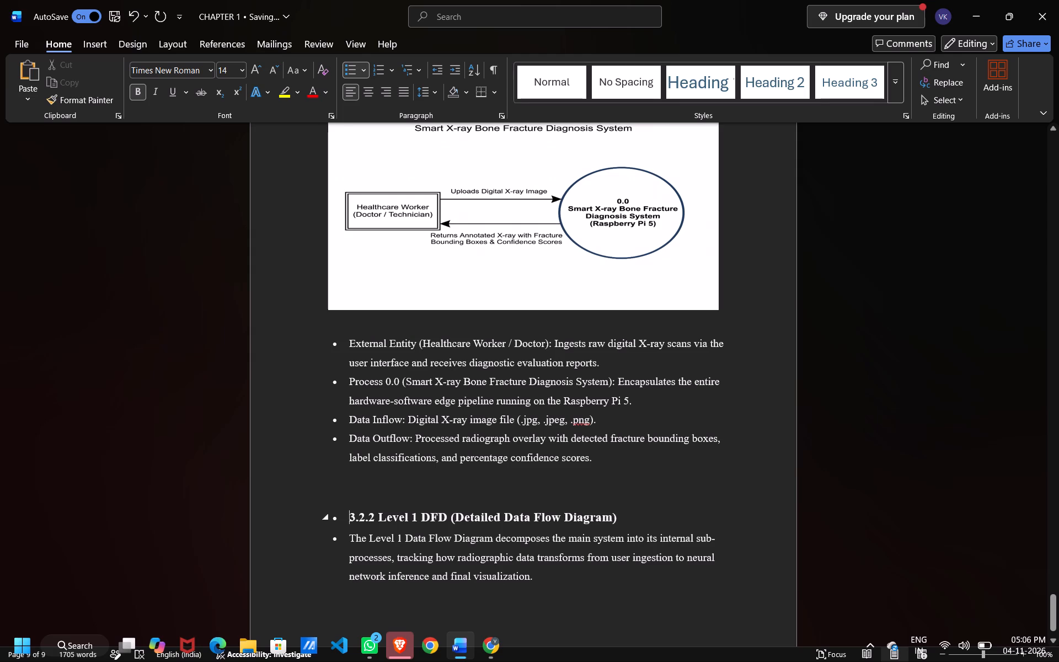
key(BackSpace)
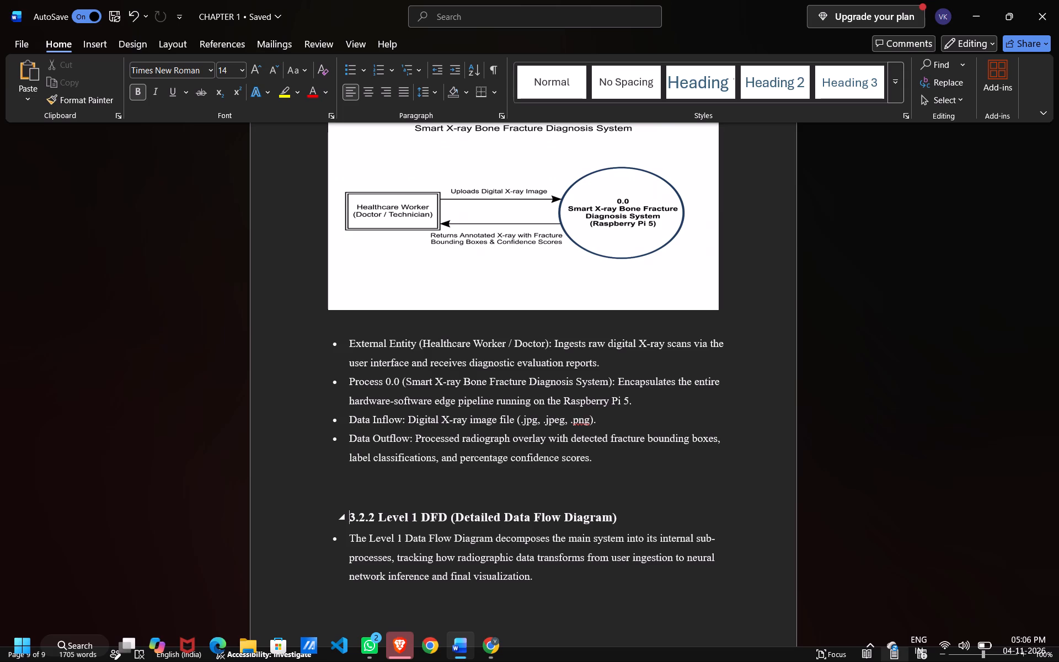
key(space)
key(BackSpace)
key(BackSpace)
key(space)
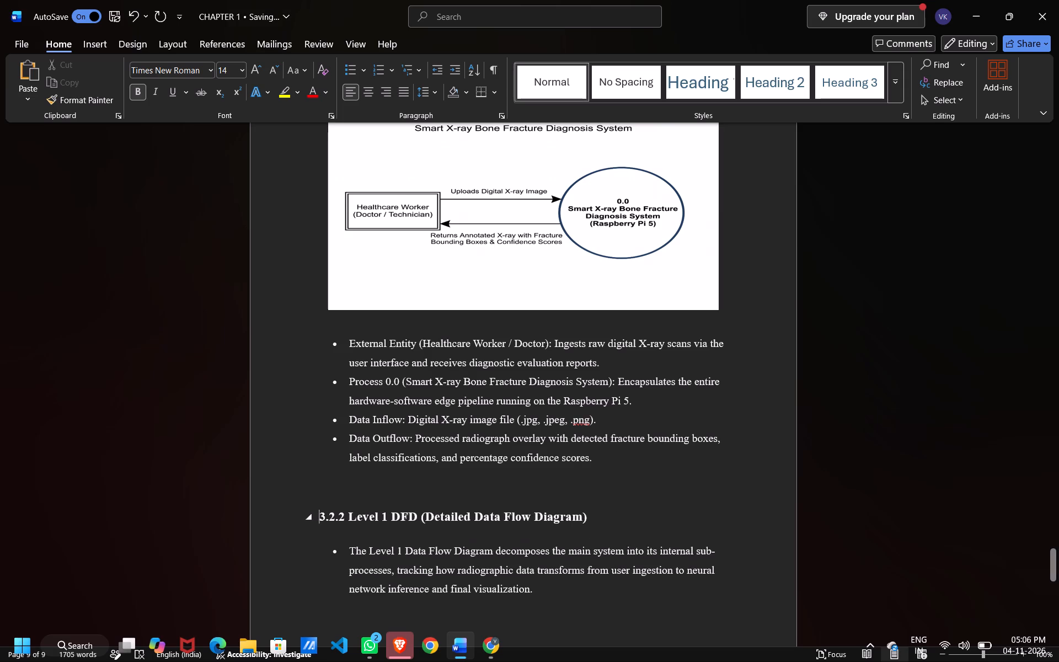
key(space)
key(space)
key(space)
scroll(349, 514, up, 2)
scroll(349, 514, down, 1)
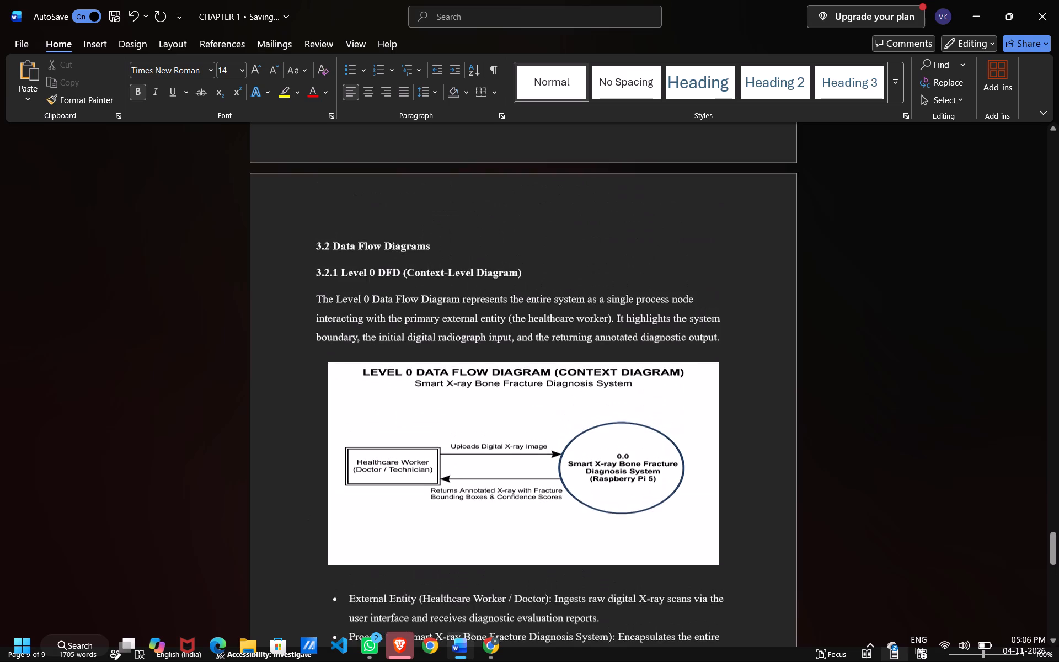
scroll(349, 514, down, 2)
key(BackSpace)
Increase the font size of the 3.2 Data Flow Diagrams and 3.2.1 Level 0 DFD headings to 14.
scroll(349, 514, up, 1)
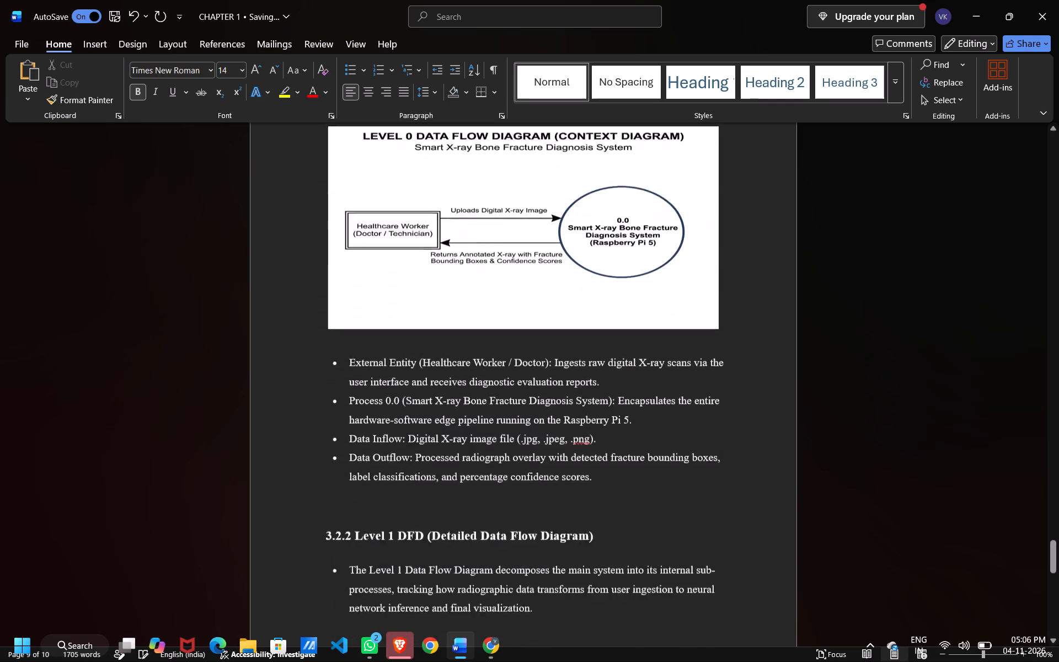
scroll(349, 514, up, 1)
right_click(349, 514)
click(286, 398)
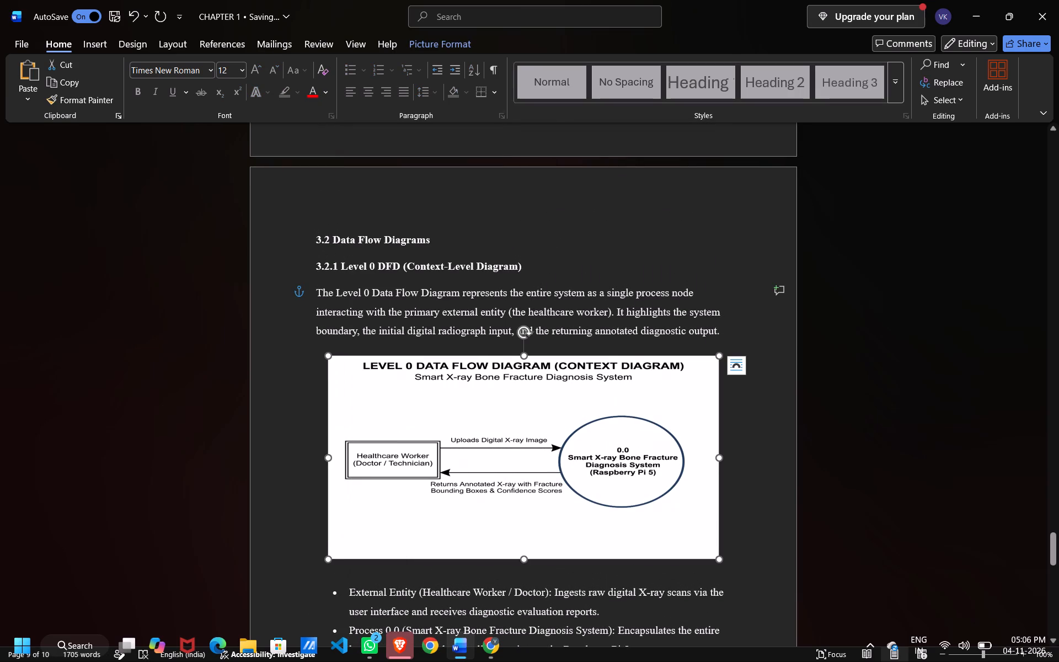
drag(436, 236, 309, 233)
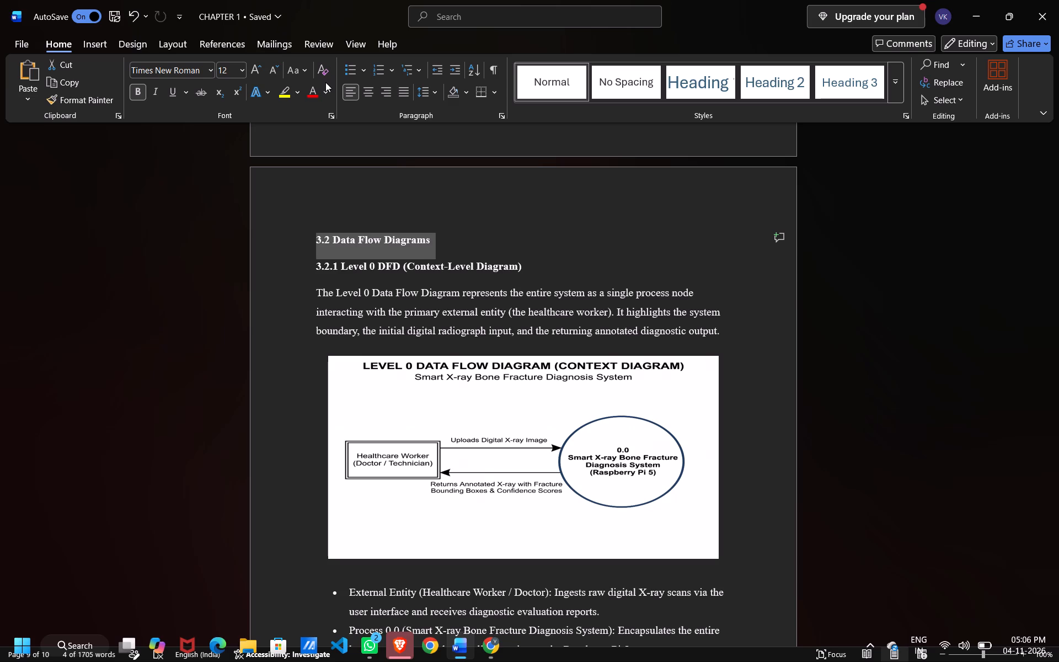
click(256, 67)
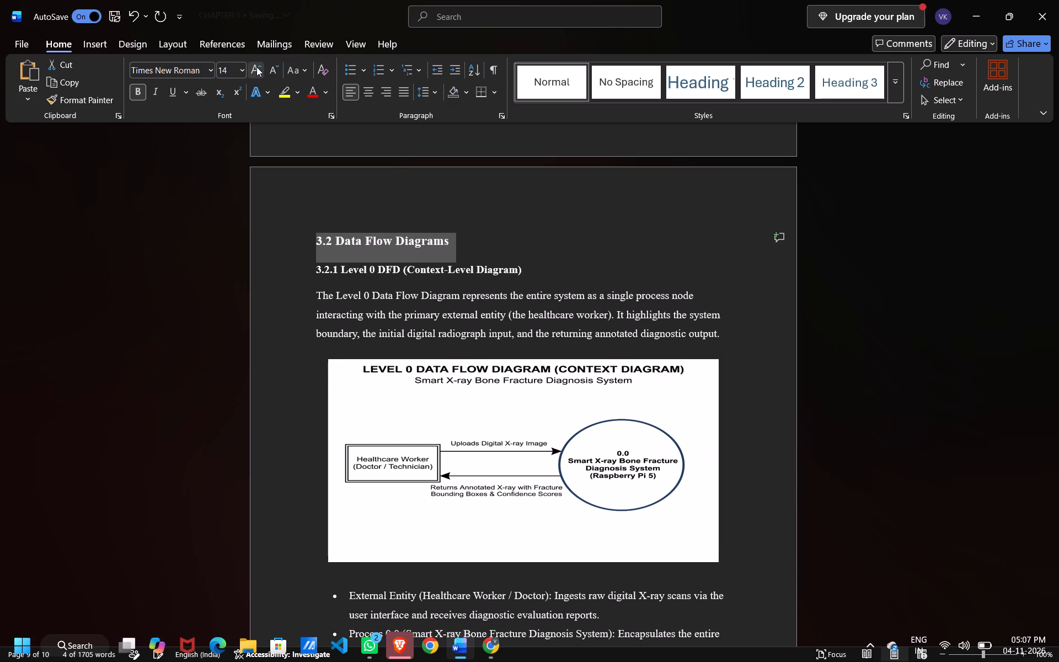
drag(533, 272, 439, 272)
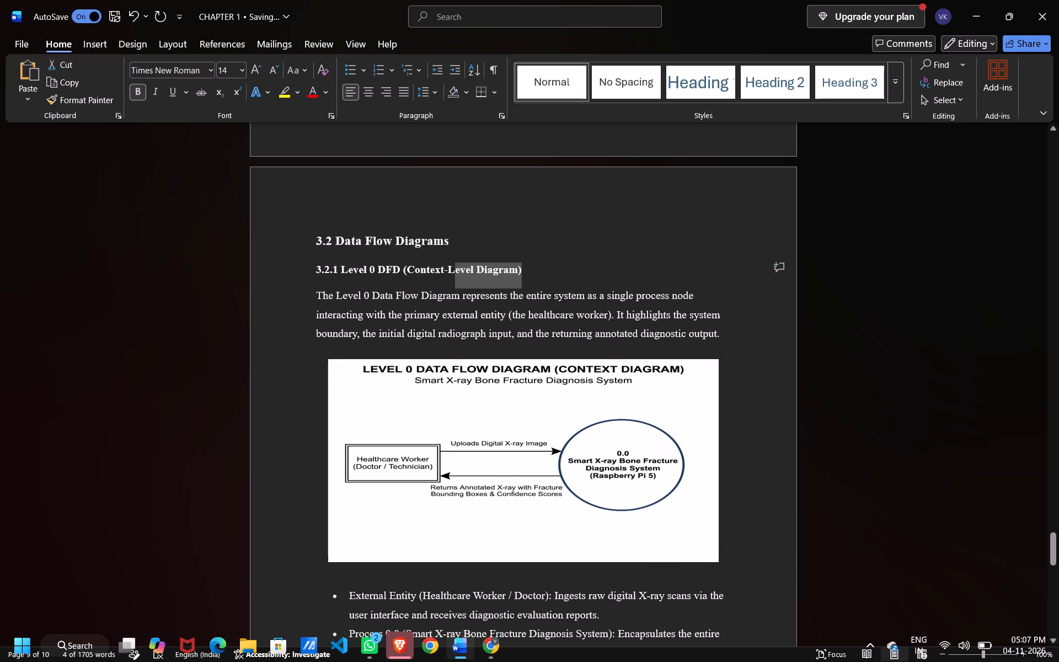
drag(439, 272, 313, 271)
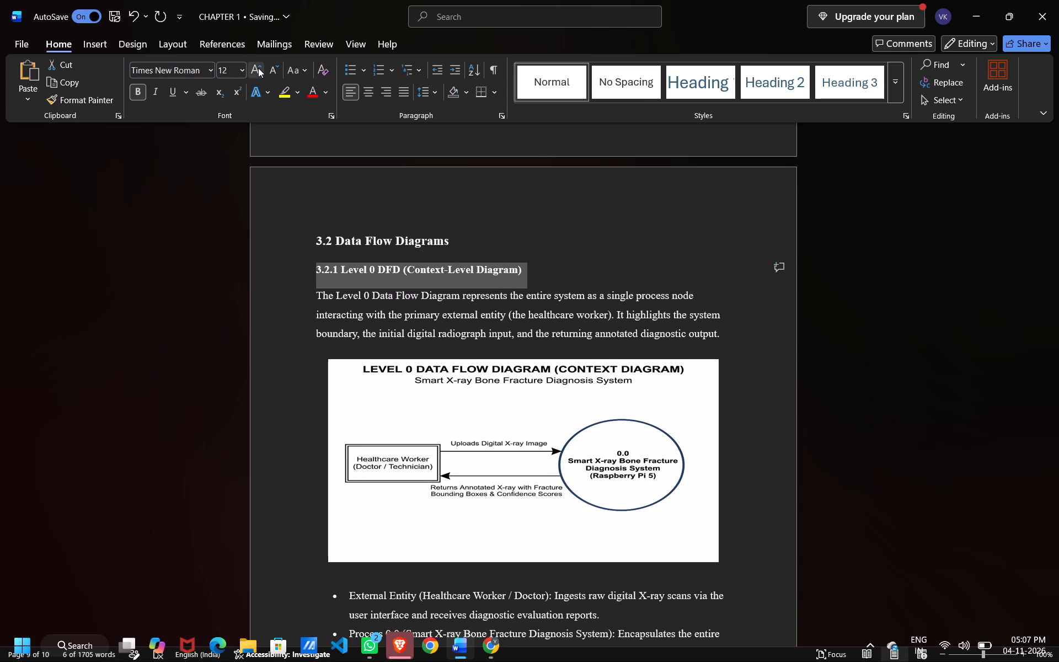
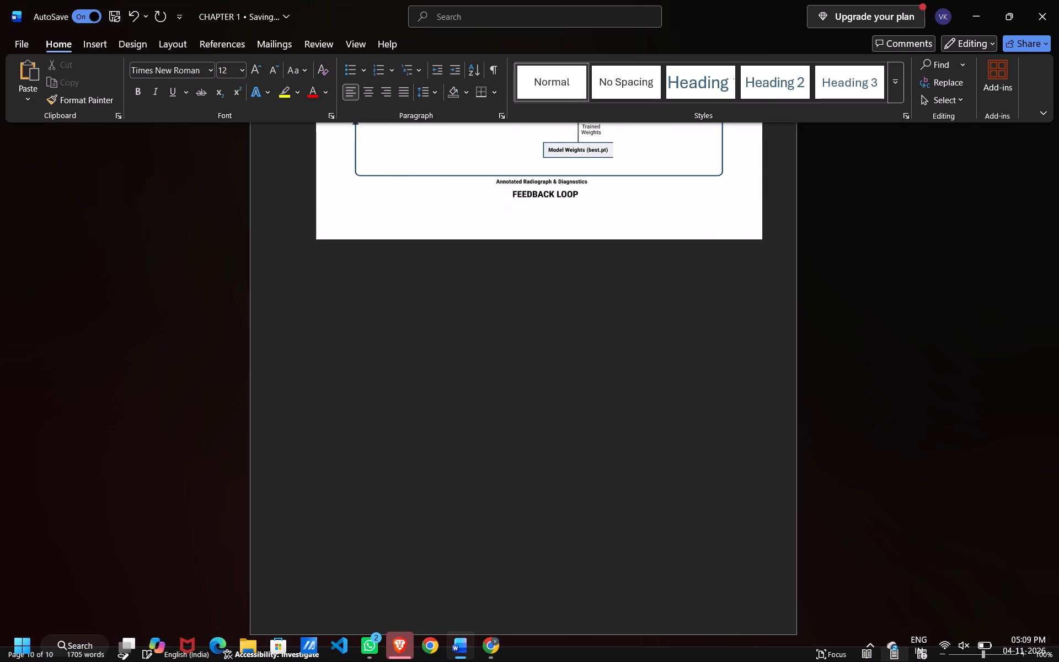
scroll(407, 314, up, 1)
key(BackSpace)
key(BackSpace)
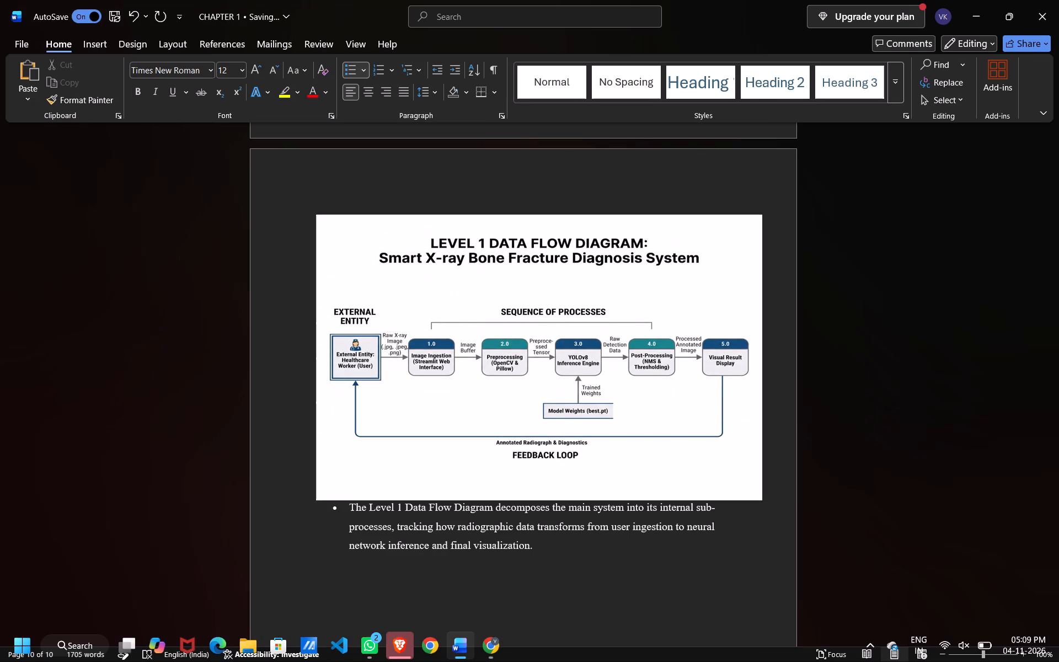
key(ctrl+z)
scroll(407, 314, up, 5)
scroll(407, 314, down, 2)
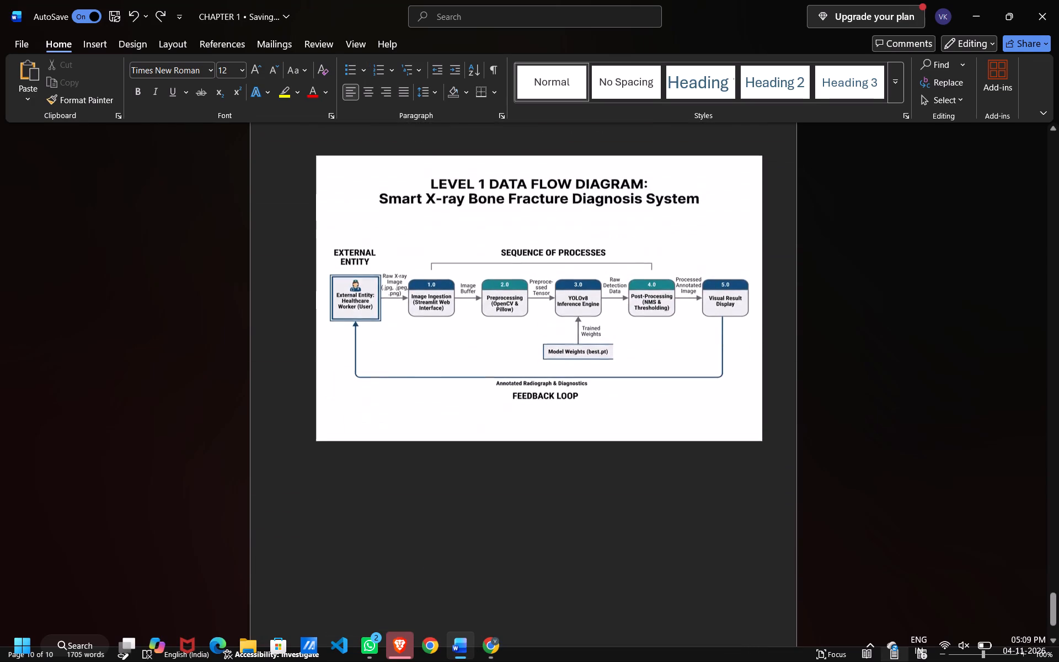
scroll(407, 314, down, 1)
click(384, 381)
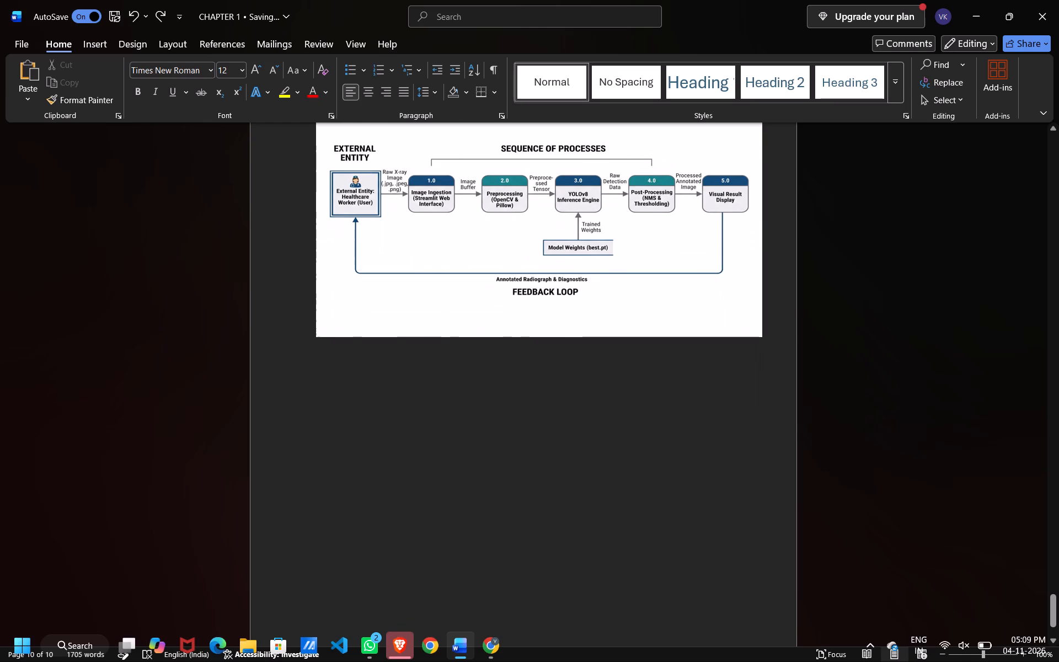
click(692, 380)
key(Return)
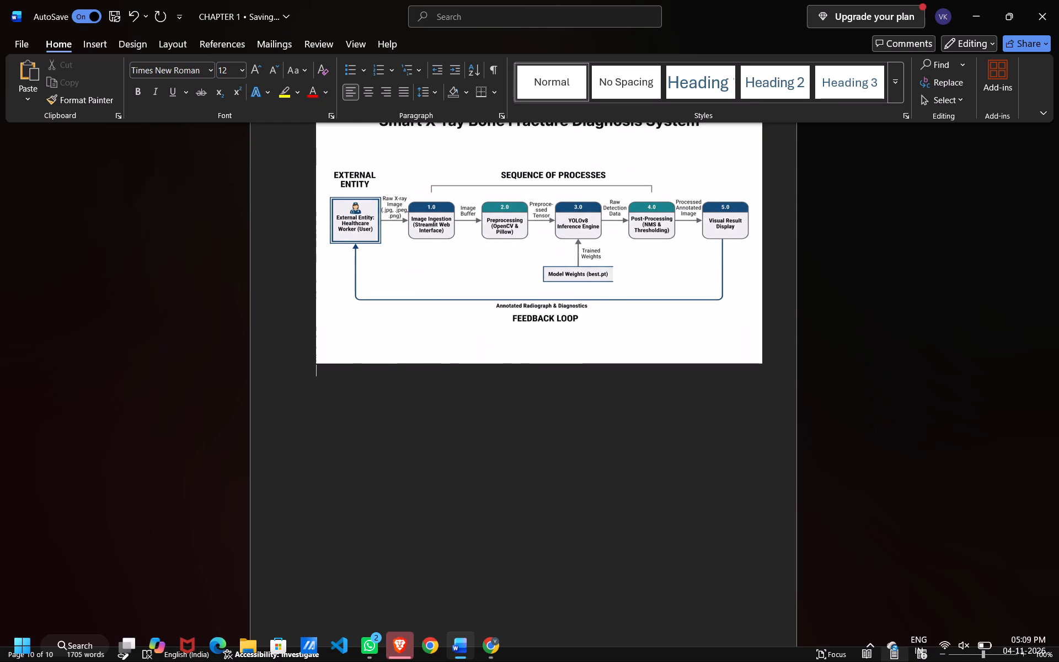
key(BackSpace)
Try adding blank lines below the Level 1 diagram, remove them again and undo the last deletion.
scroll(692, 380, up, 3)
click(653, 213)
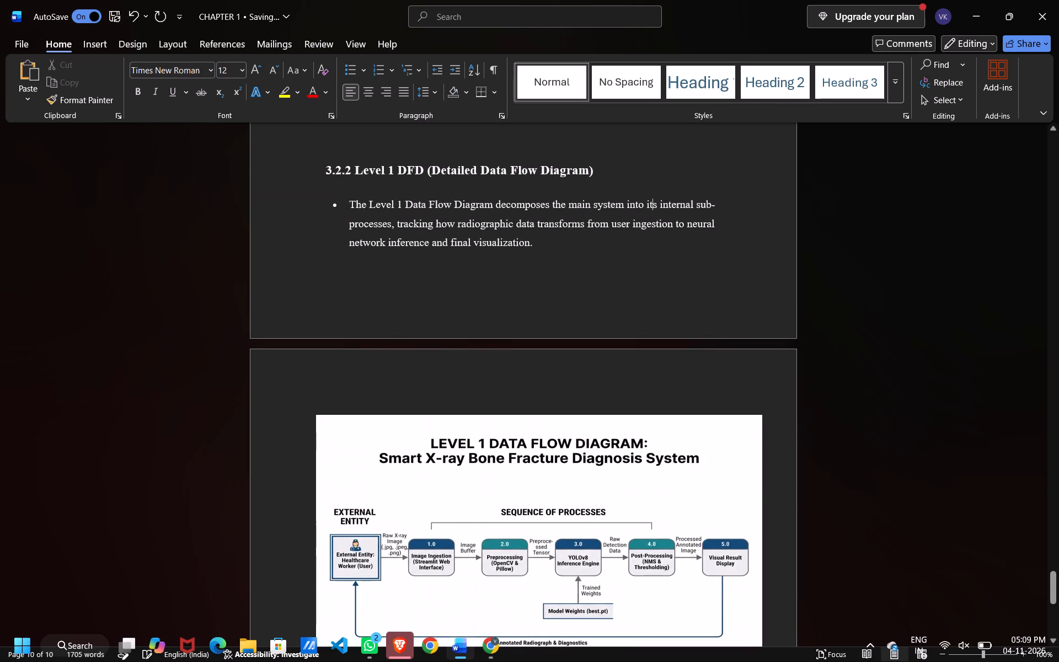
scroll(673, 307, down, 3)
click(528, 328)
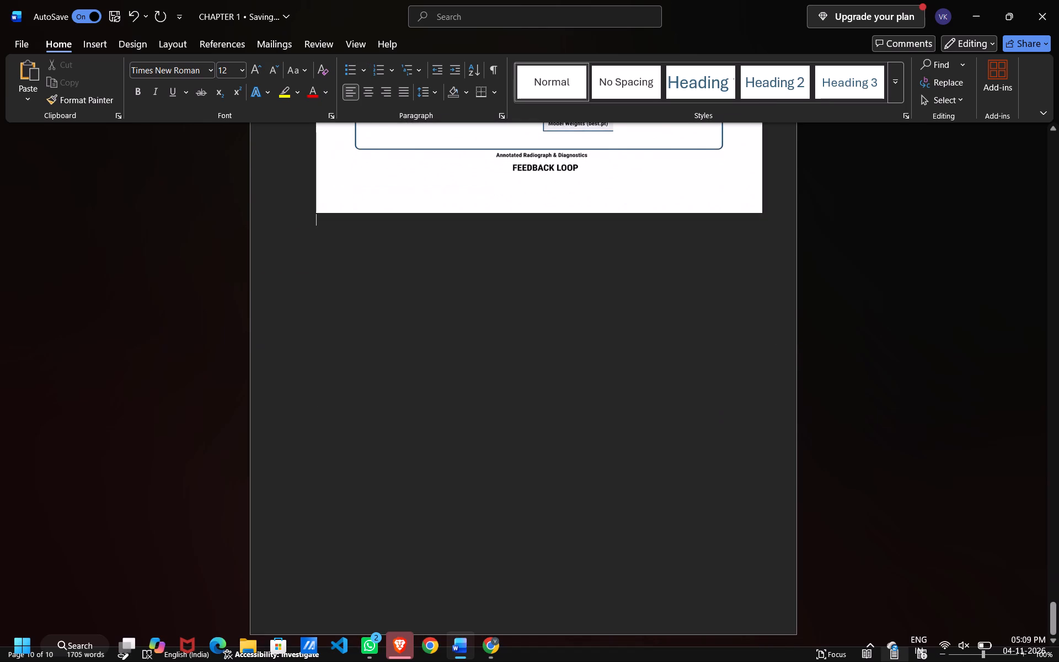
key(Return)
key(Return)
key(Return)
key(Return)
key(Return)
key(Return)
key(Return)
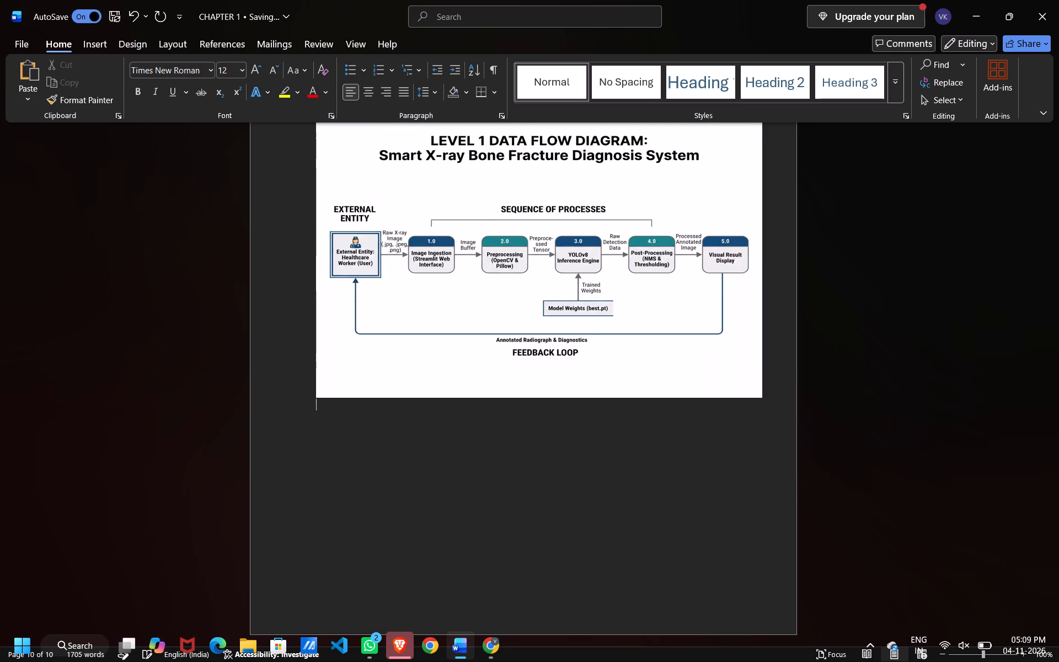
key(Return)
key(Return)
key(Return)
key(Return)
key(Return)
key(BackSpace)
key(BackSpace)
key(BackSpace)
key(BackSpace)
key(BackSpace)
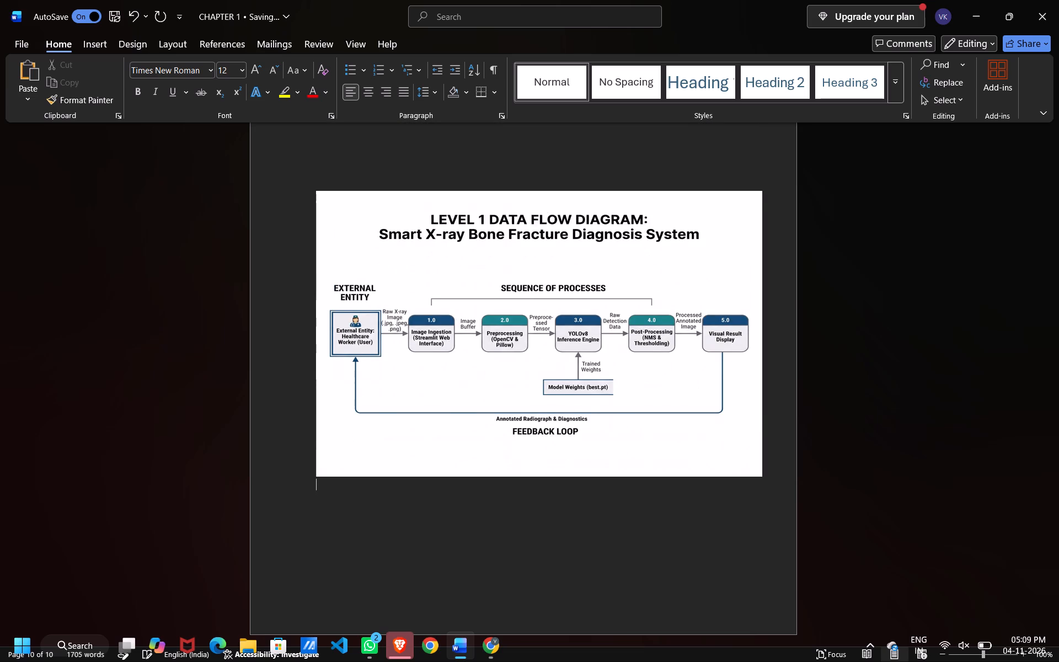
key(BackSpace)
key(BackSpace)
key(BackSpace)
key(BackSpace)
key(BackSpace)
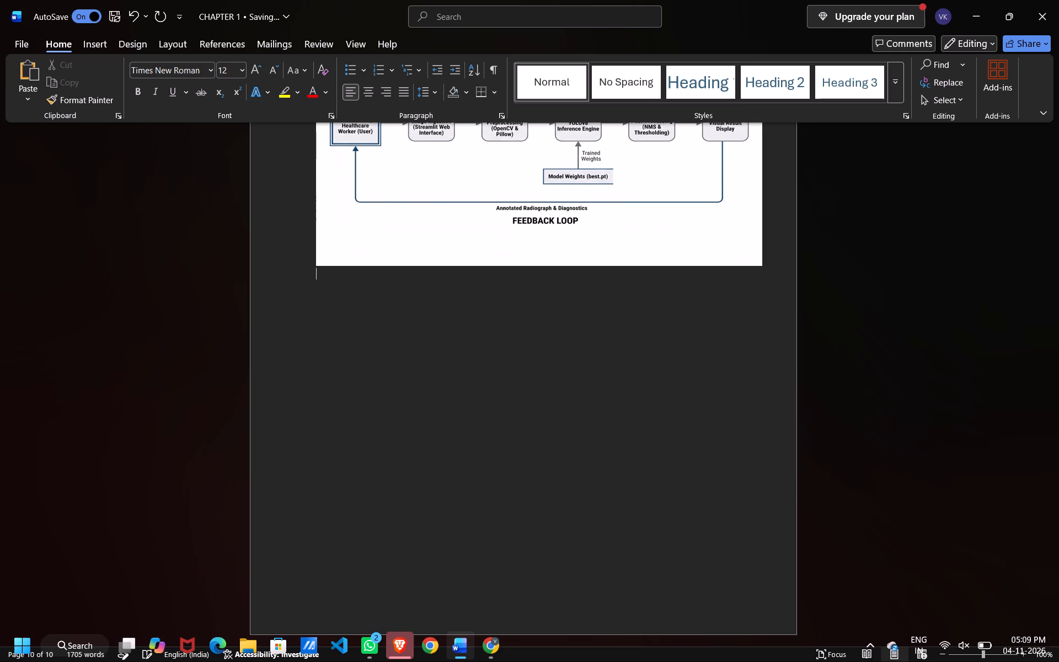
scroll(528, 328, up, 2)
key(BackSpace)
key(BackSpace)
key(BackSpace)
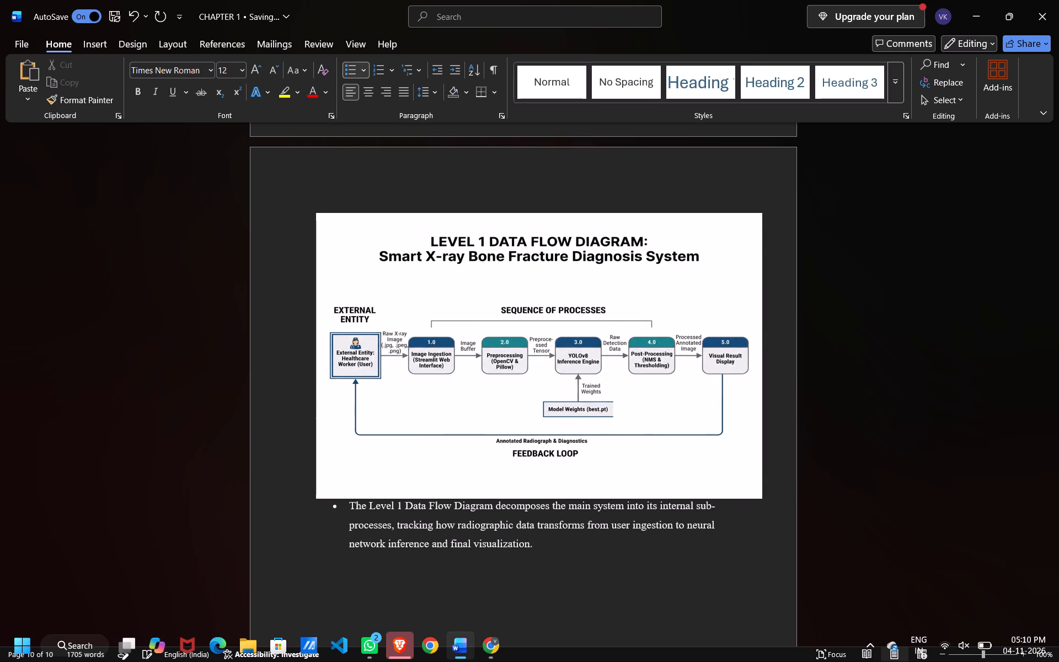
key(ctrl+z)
Paste the copied Process 1.0 to Process 5.0 descriptions on the Level 1 diagram's page.
scroll(528, 328, right, 1)
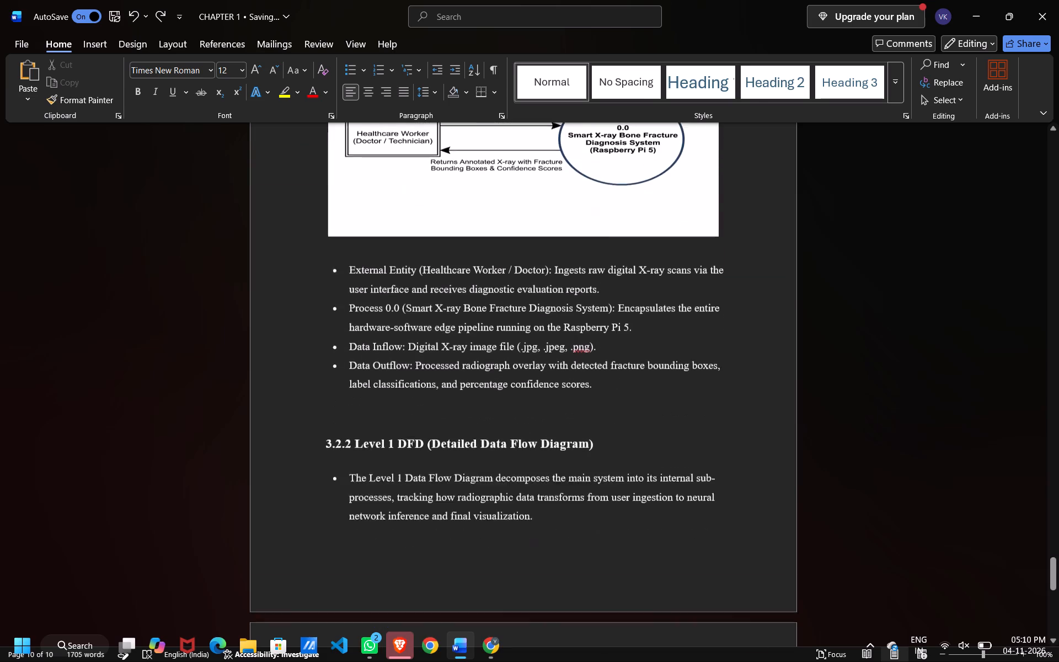
scroll(528, 328, right, 1)
scroll(528, 328, down, 2)
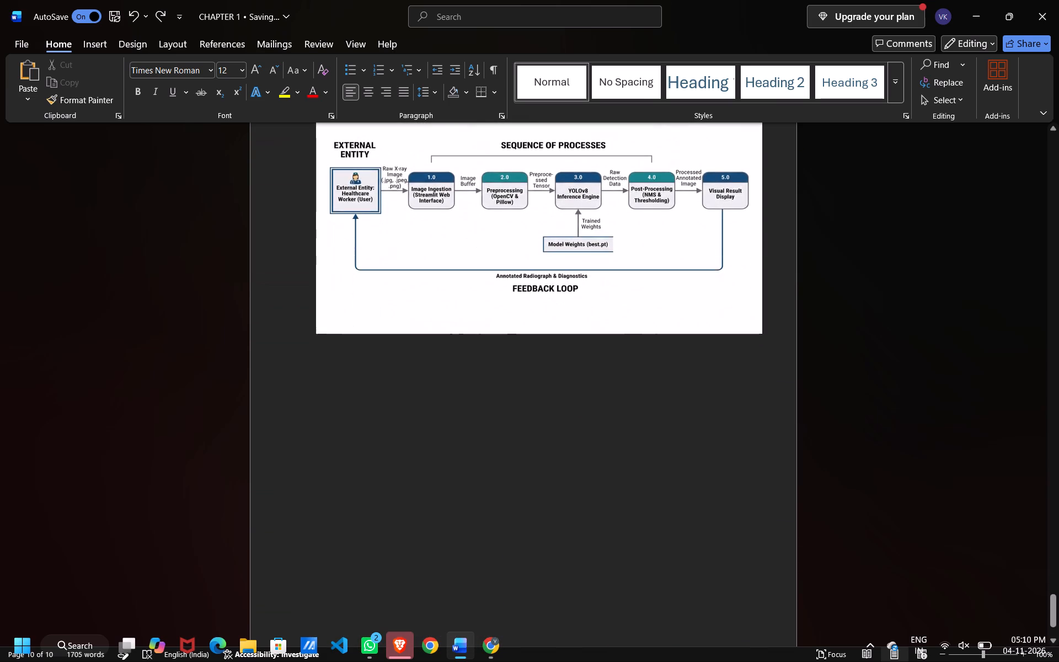
key(ctrl+v)
scroll(528, 328, up, 1)
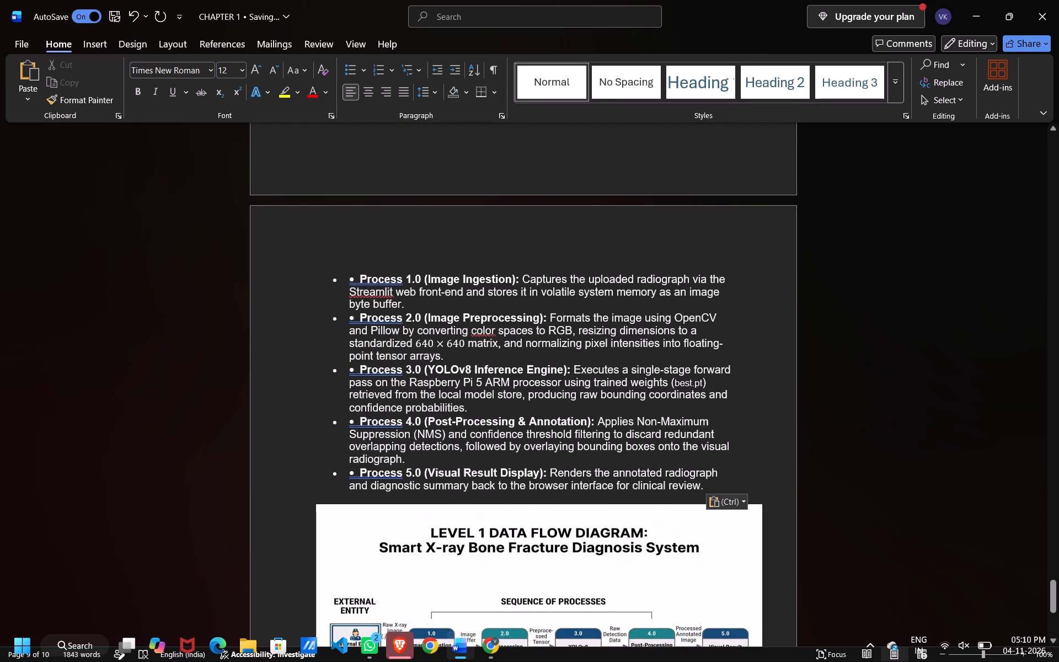
Remove the outer list bullets from the pasted Process 1.0 to Process 5.0 descriptions.
drag(710, 485, 296, 269)
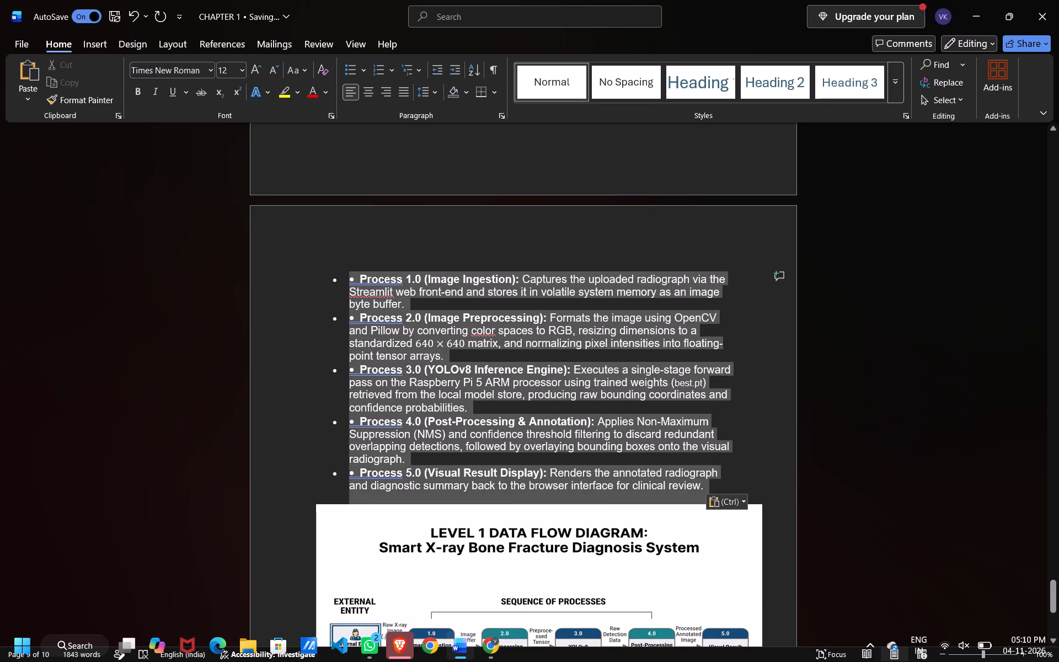
drag(296, 269, 296, 271)
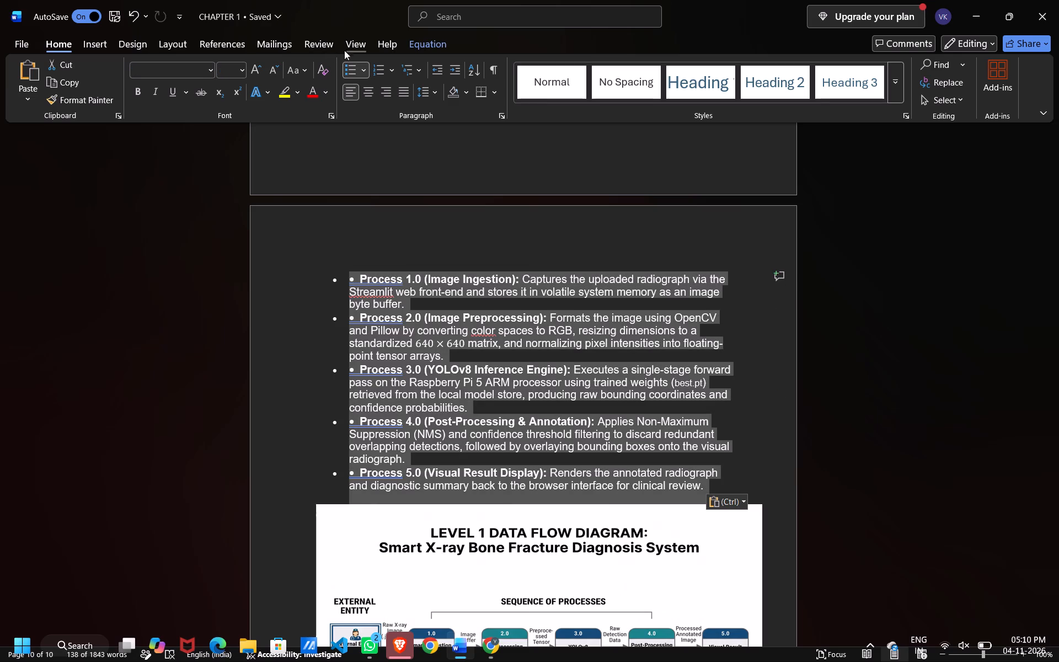
click(349, 71)
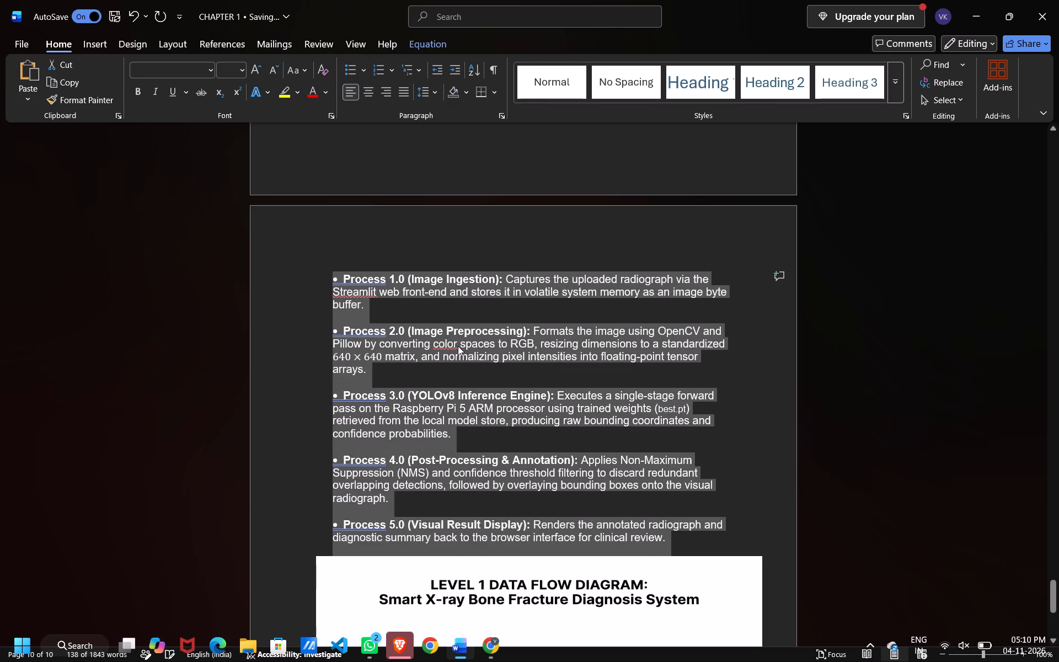
click(452, 361)
Insert eleven blank lines above the Process 1.0 description to make room for the Level 1 diagram.
scroll(512, 450, down, 2)
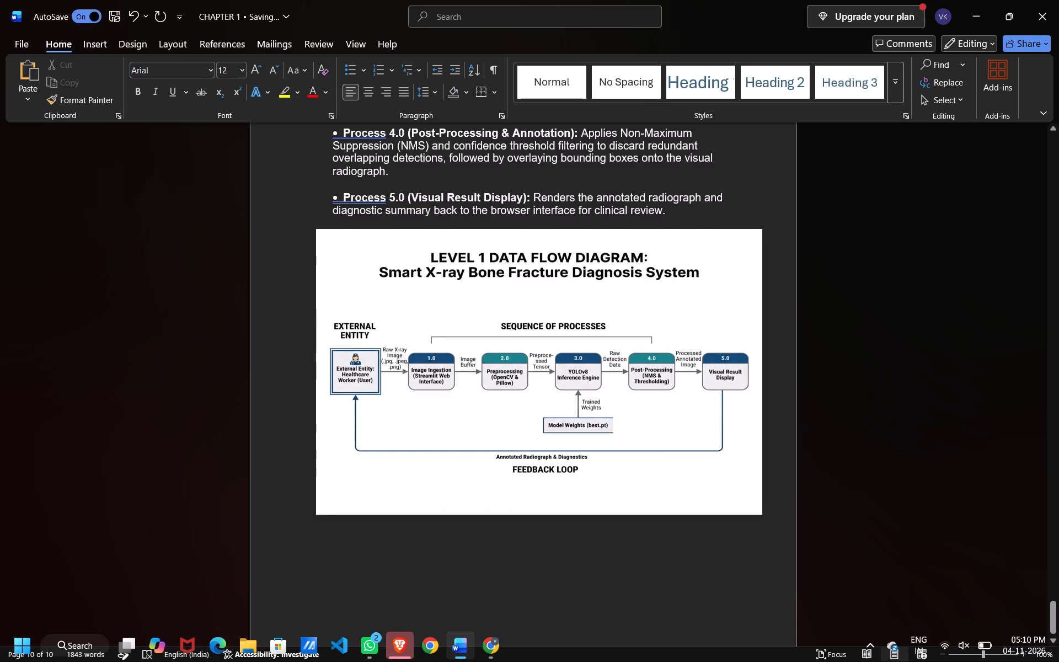
scroll(505, 389, up, 3)
click(334, 318)
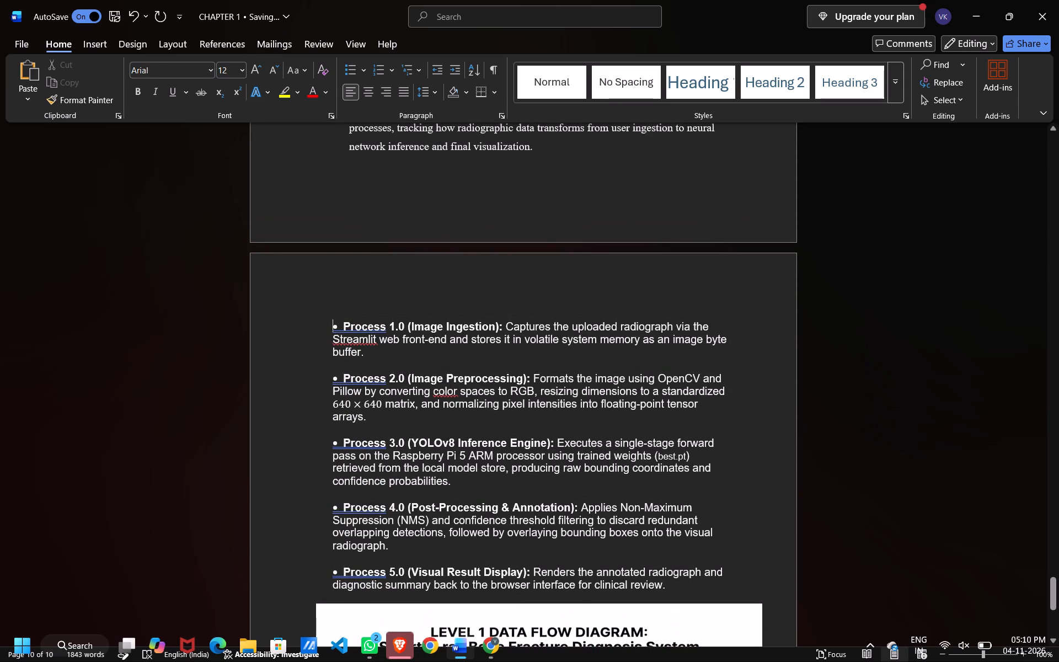
key(Return)
key(Return)
key(Return)
key(Return)
key(Return)
key(Return)
key(Return)
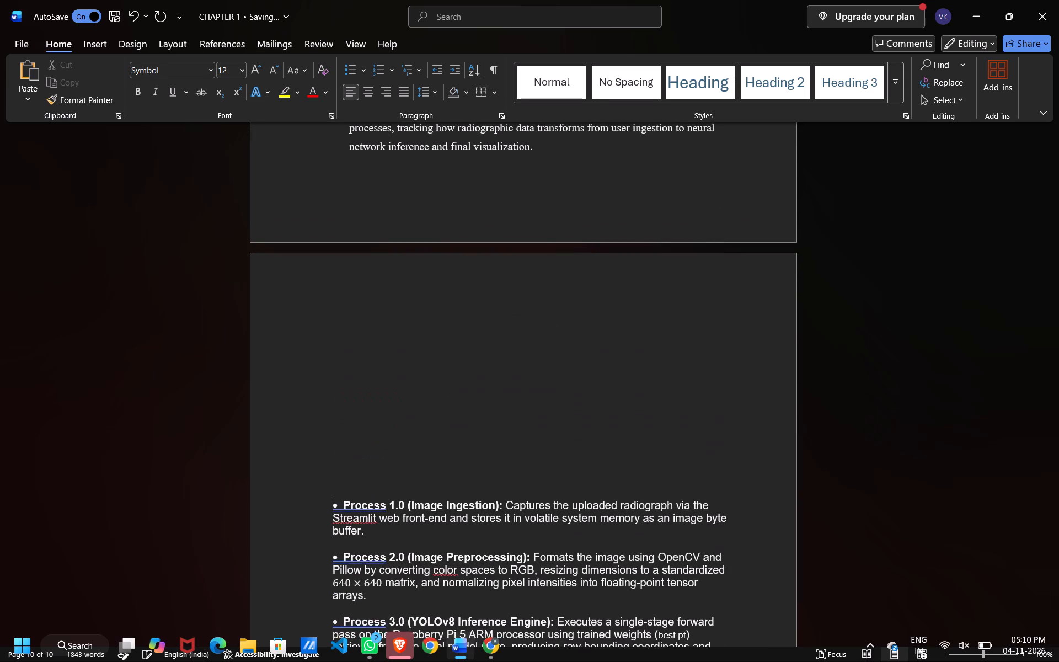
key(Return)
key(Return)
key(Return)
key(Return)
Move the Level 1 diagram above the Process 1.0 description, to the top text margin of its page.
scroll(334, 318, down, 4)
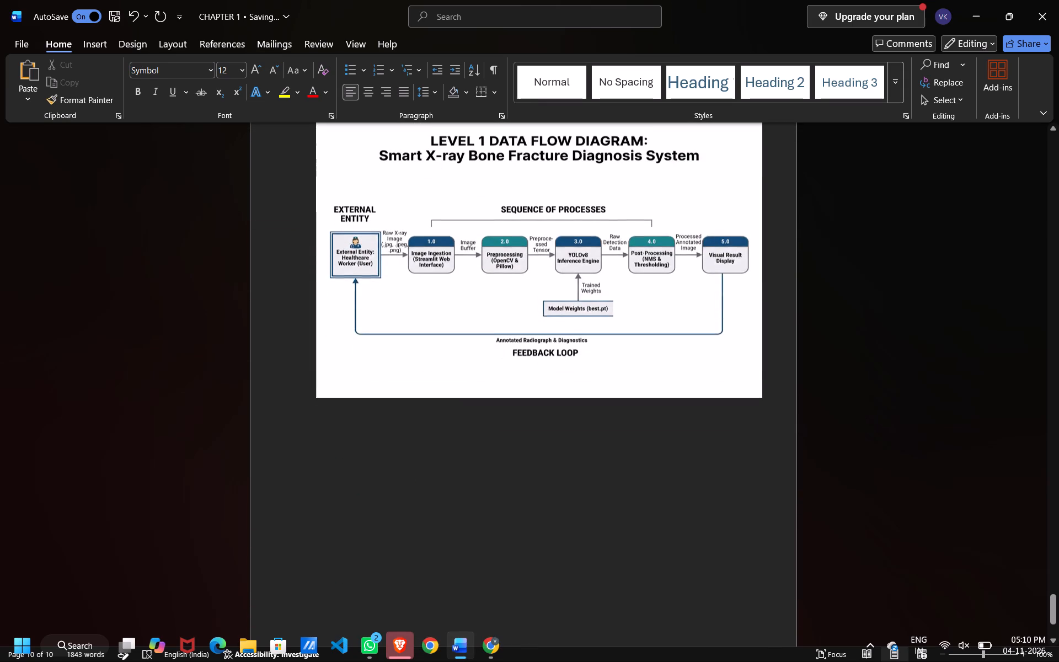
drag(402, 269, 440, 153)
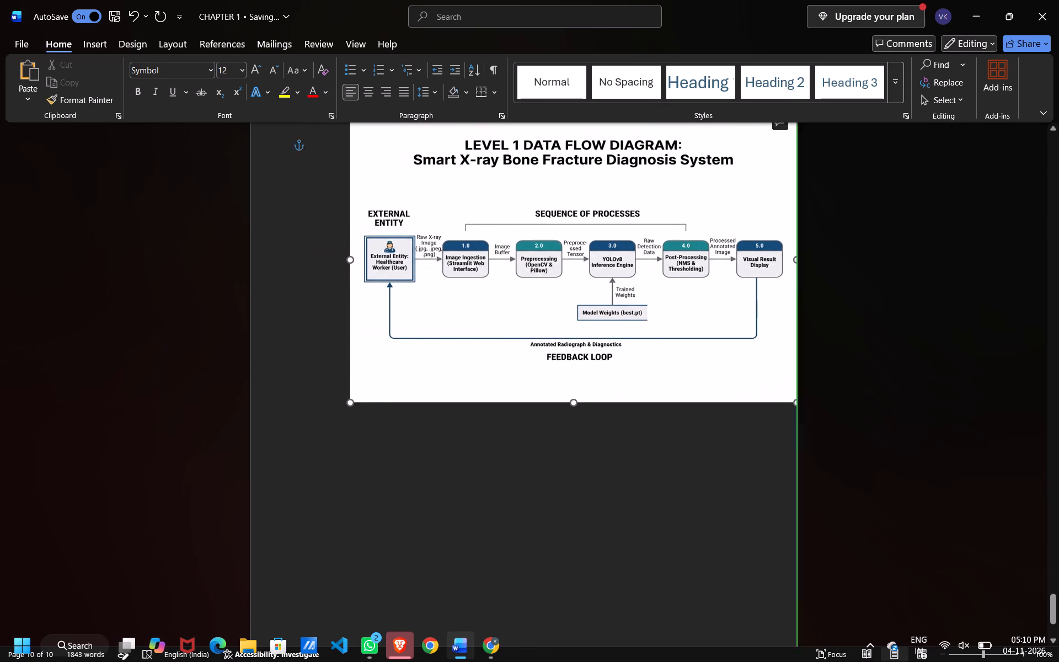
drag(440, 153, 321, 114)
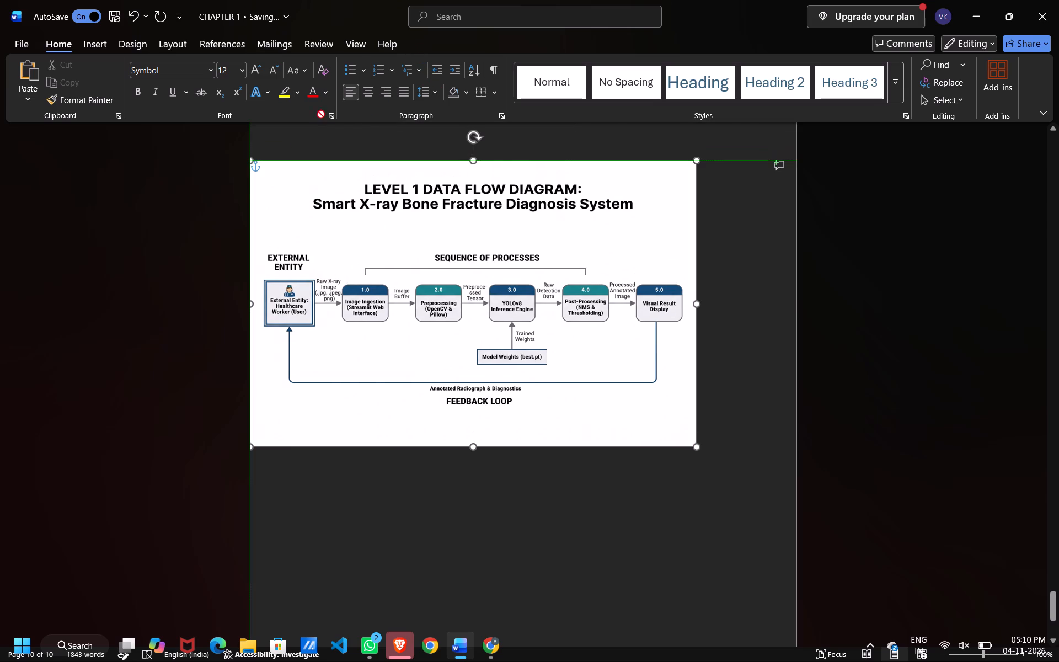
drag(321, 114, 502, 170)
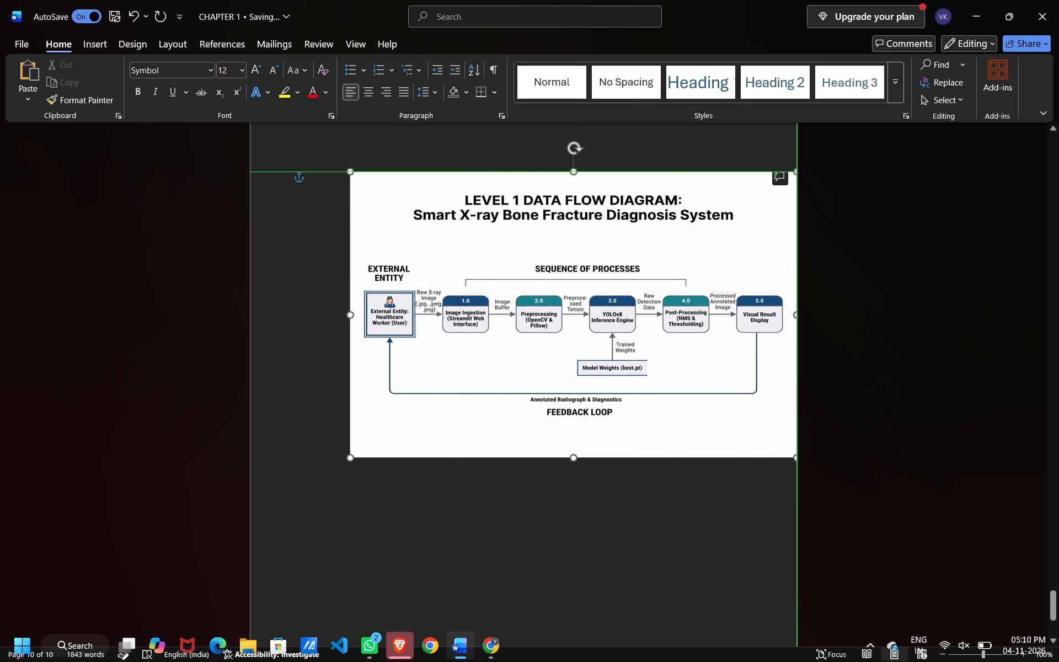
drag(502, 170, 483, 179)
Resize the Level 1 diagram so it spans roughly the text width at the top of the page.
drag(796, 456, 653, 364)
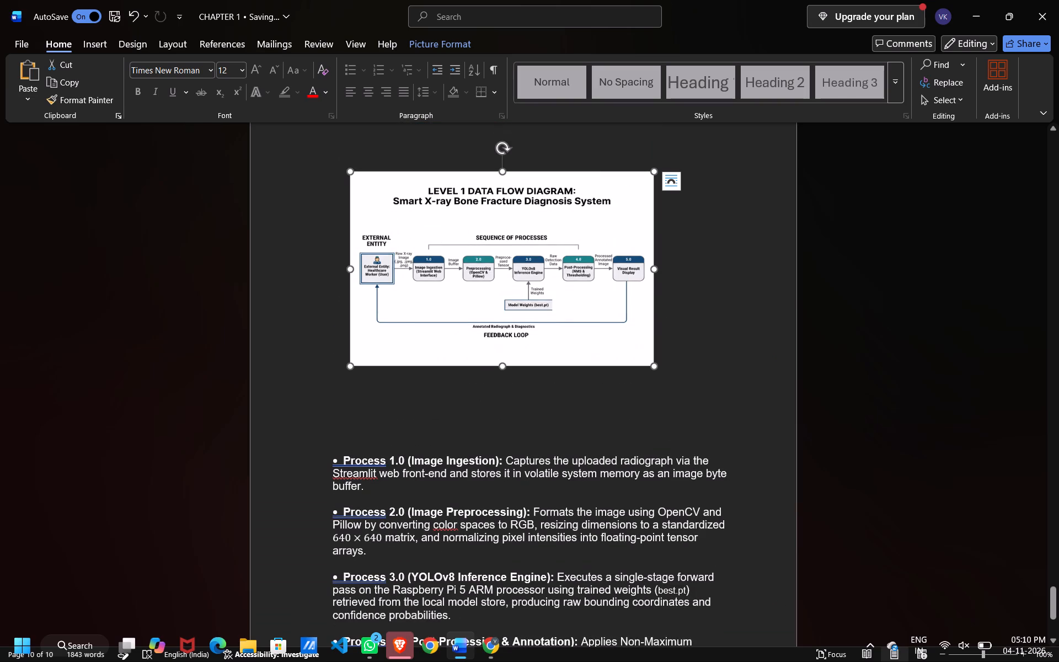
scroll(601, 314, up, 1)
drag(501, 299, 499, 269)
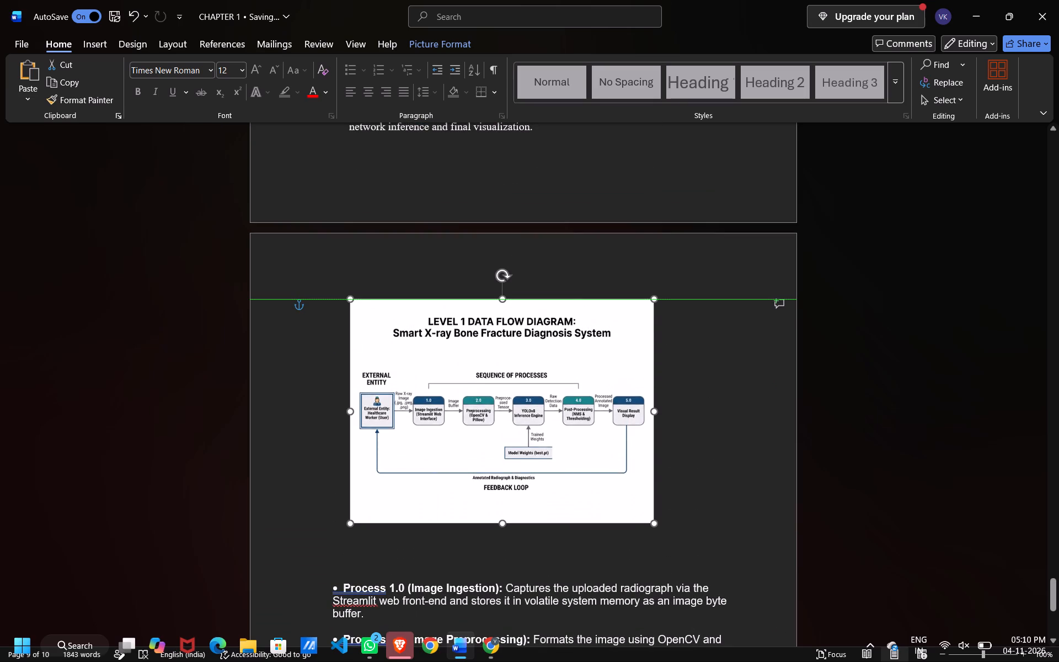
drag(499, 269, 499, 255)
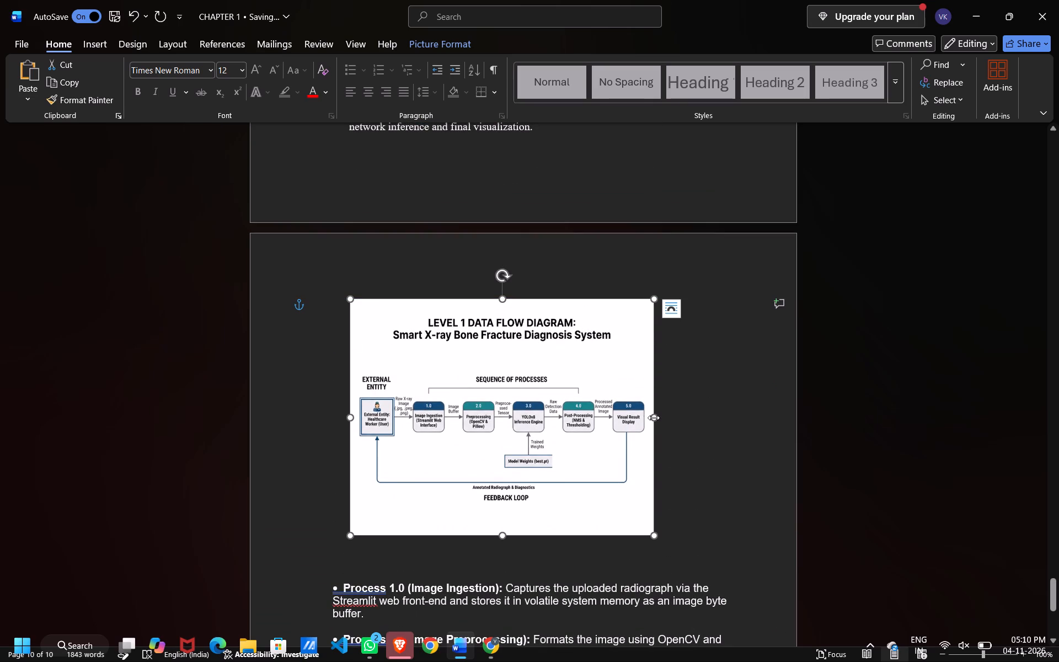
drag(654, 418, 742, 419)
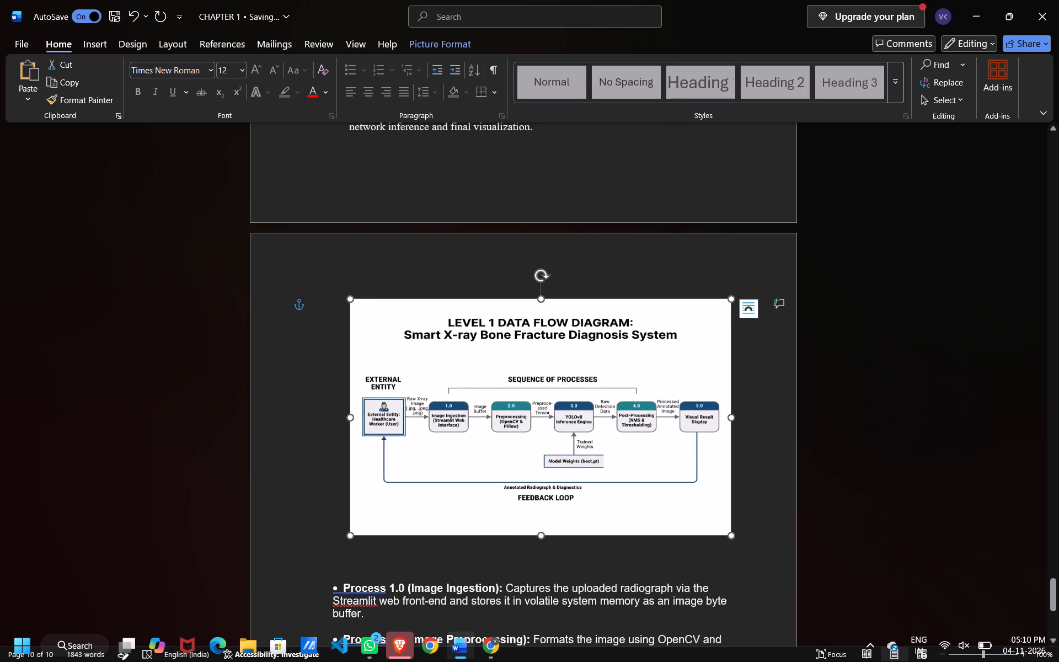
drag(351, 417, 324, 421)
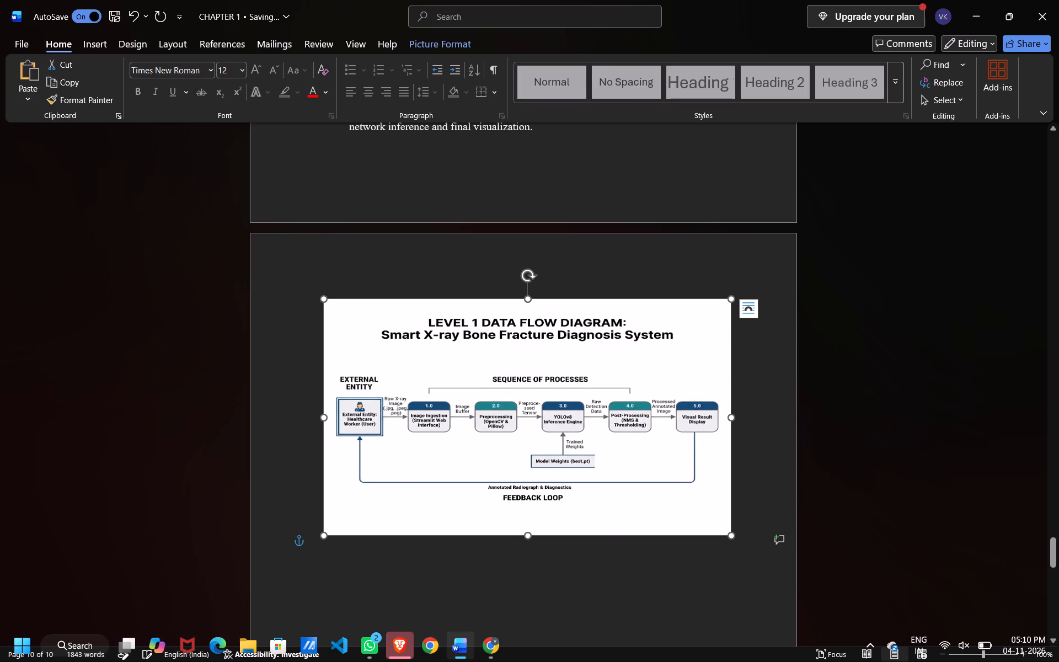
Delete the surplus blank lines between the Level 1 diagram and the Process 1.0 description, leaving one empty unbulleted line.
scroll(540, 526, down, 2)
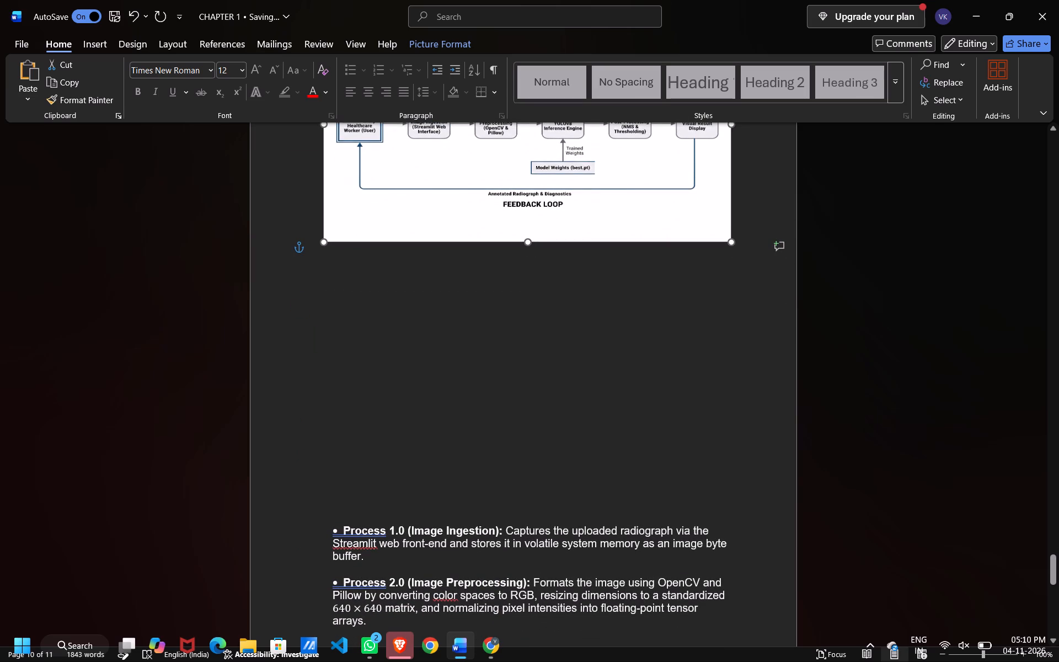
click(397, 524)
click(365, 503)
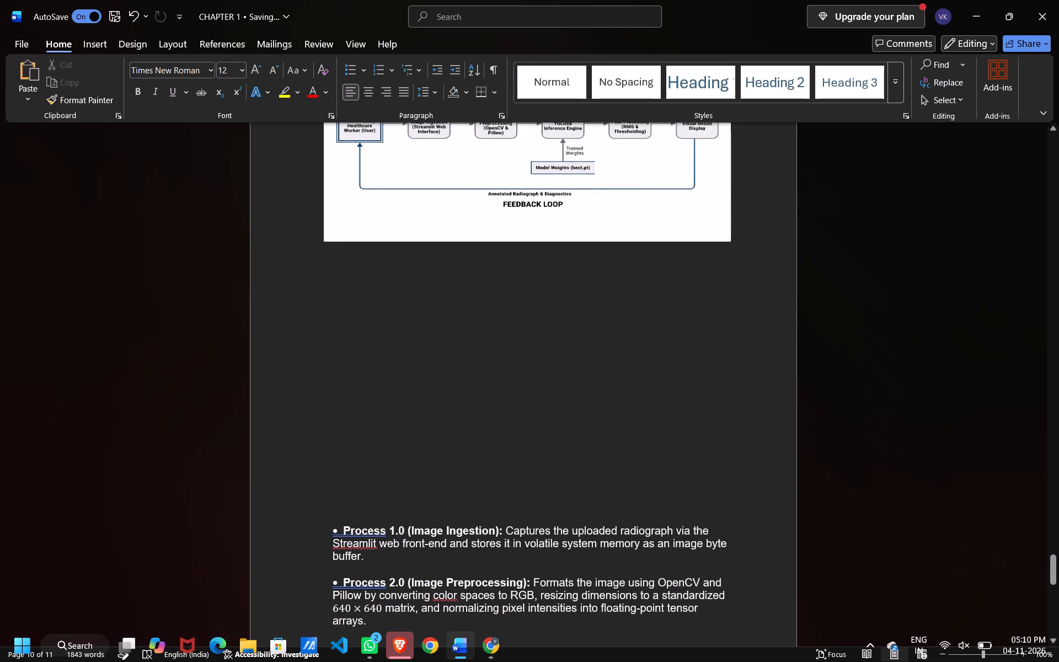
key(BackSpace)
key(BackSpace)
key(BackSpace)
key(BackSpace)
key(BackSpace)
key(BackSpace)
key(BackSpace)
key(BackSpace)
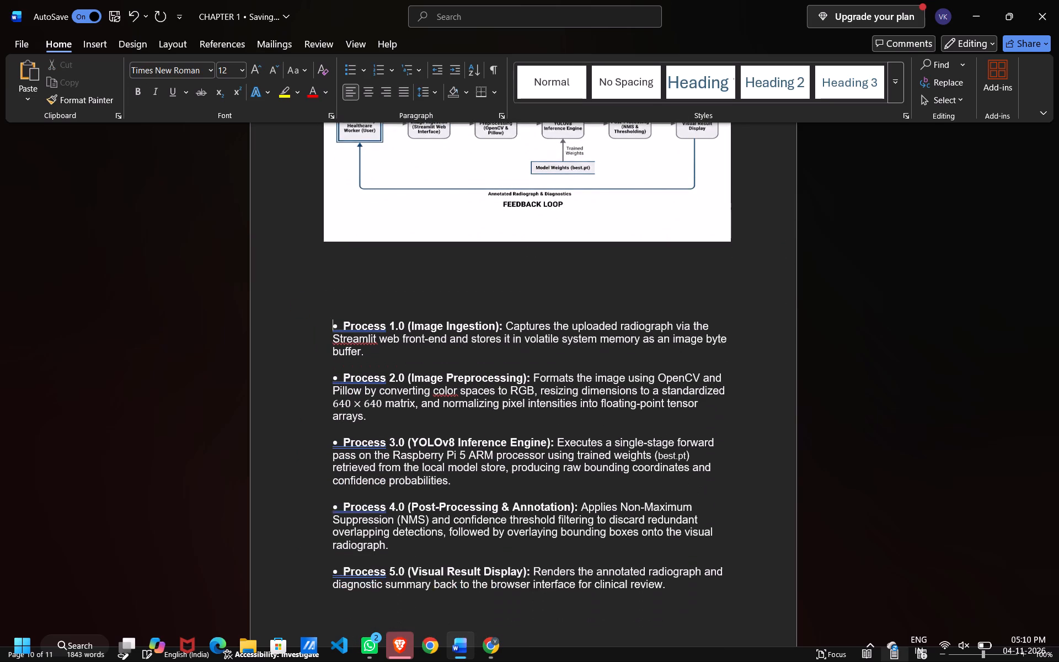
key(BackSpace)
key(BackSpace)
key(BackSpace)
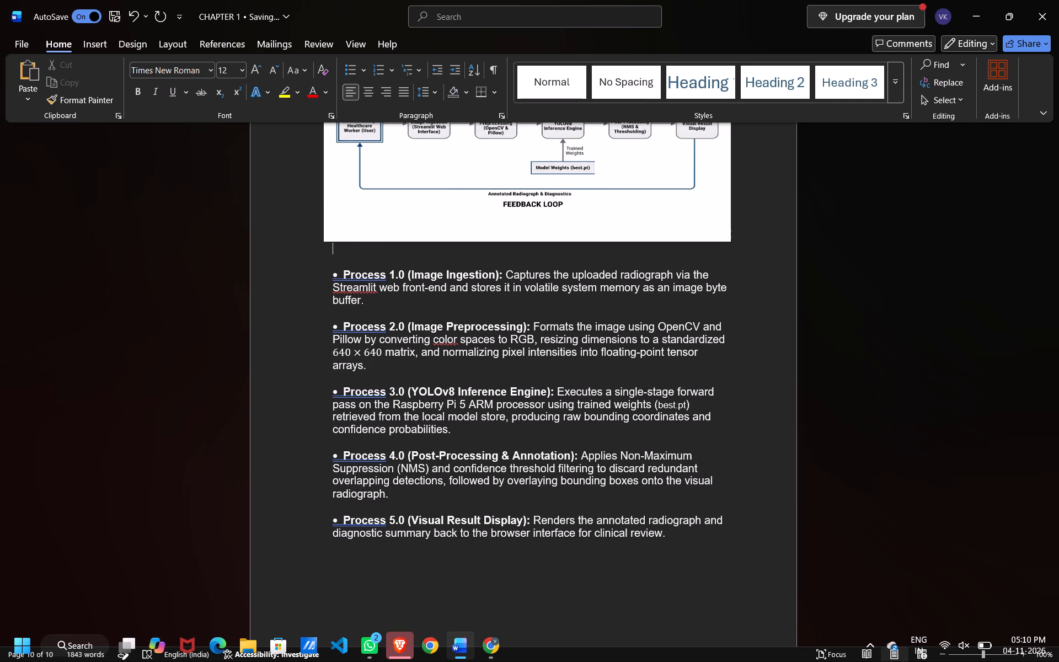
key(BackSpace)
key(BackSpace)
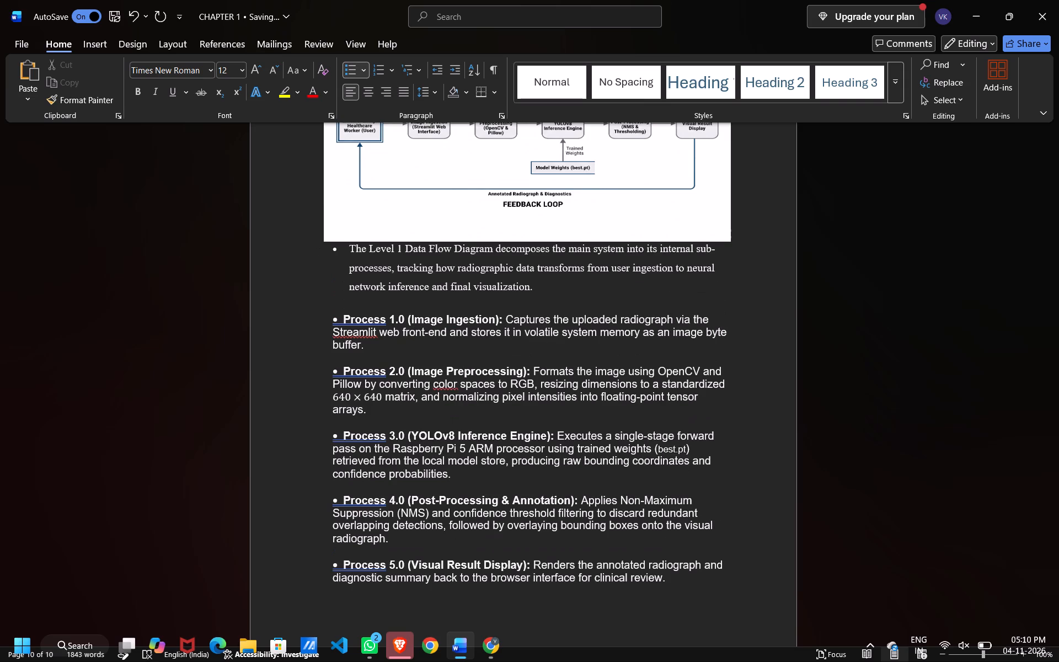
key(Return)
key(BackSpace)
Insert a blank page after the Process 5.0 description.
scroll(365, 503, up, 1)
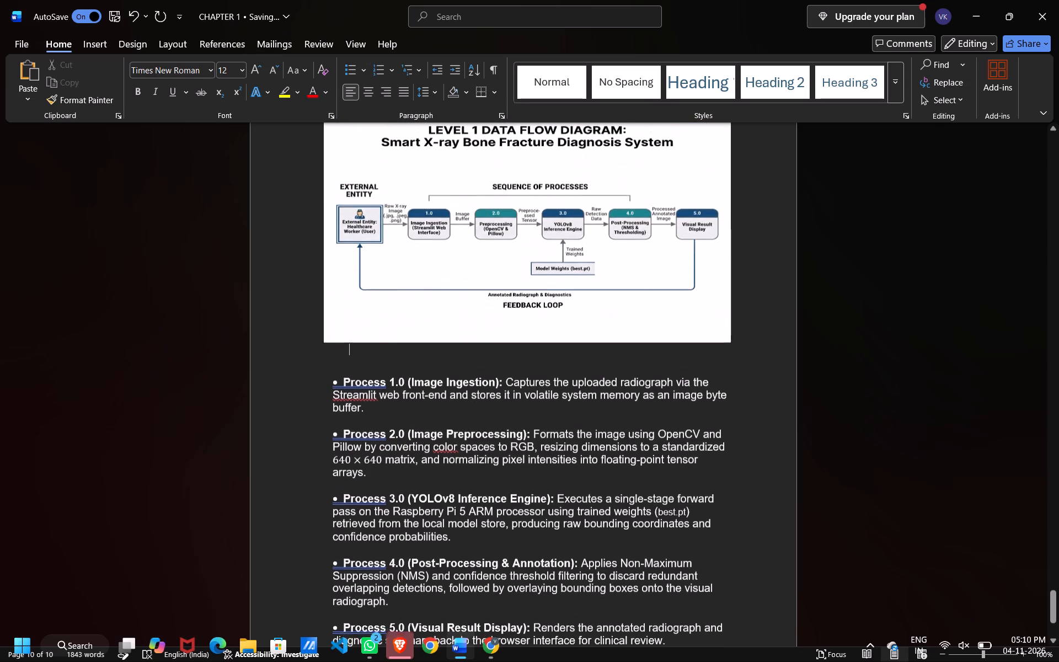
scroll(365, 503, up, 2)
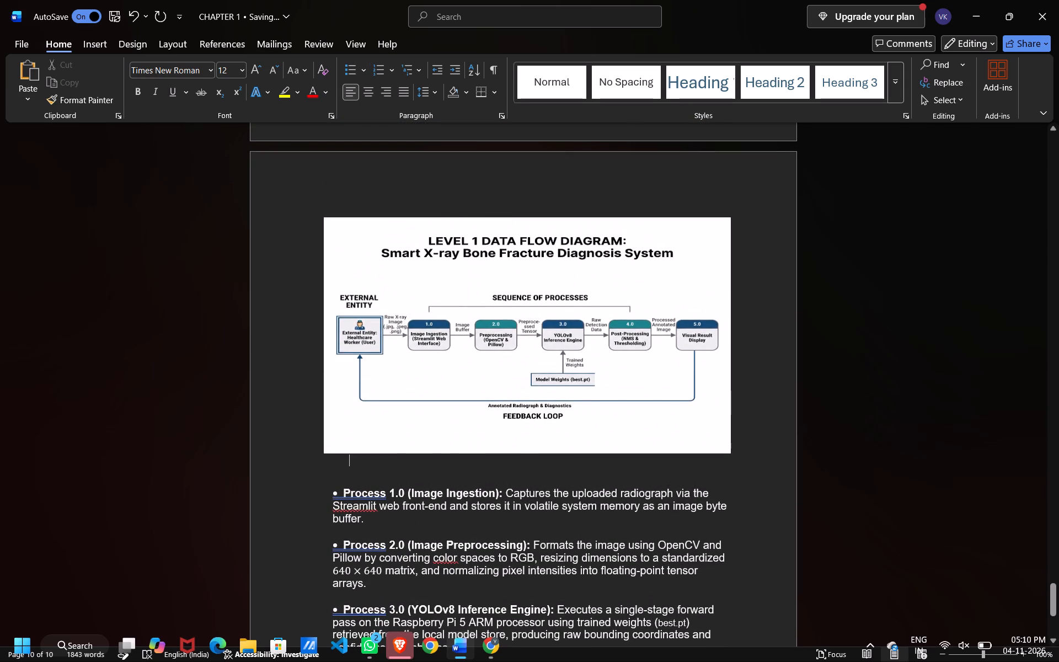
click(512, 371)
scroll(512, 371, down, 4)
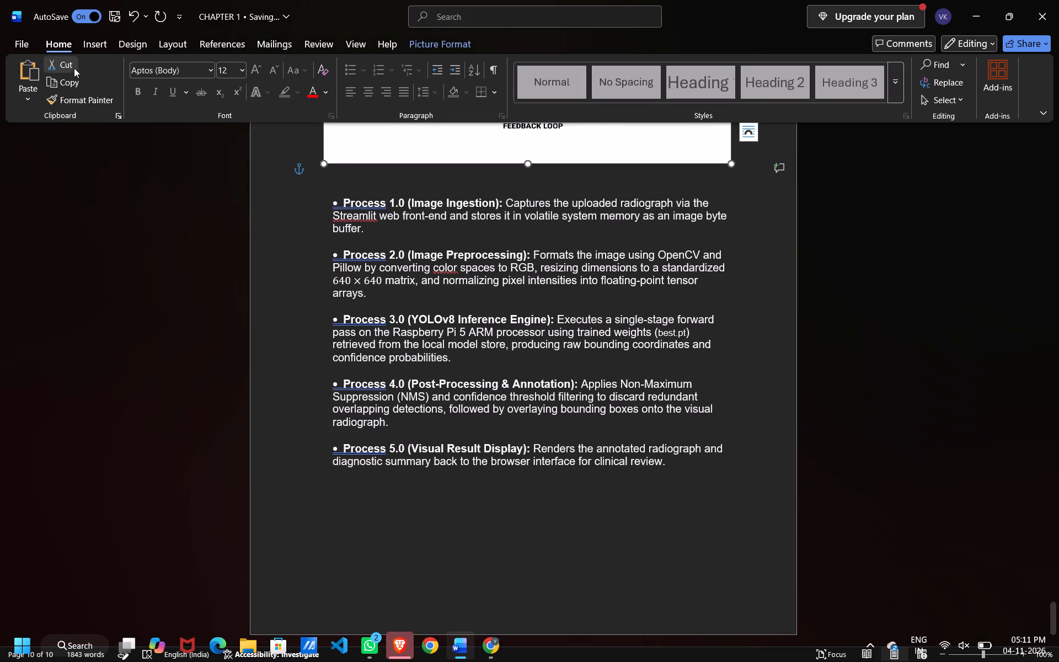
click(85, 47)
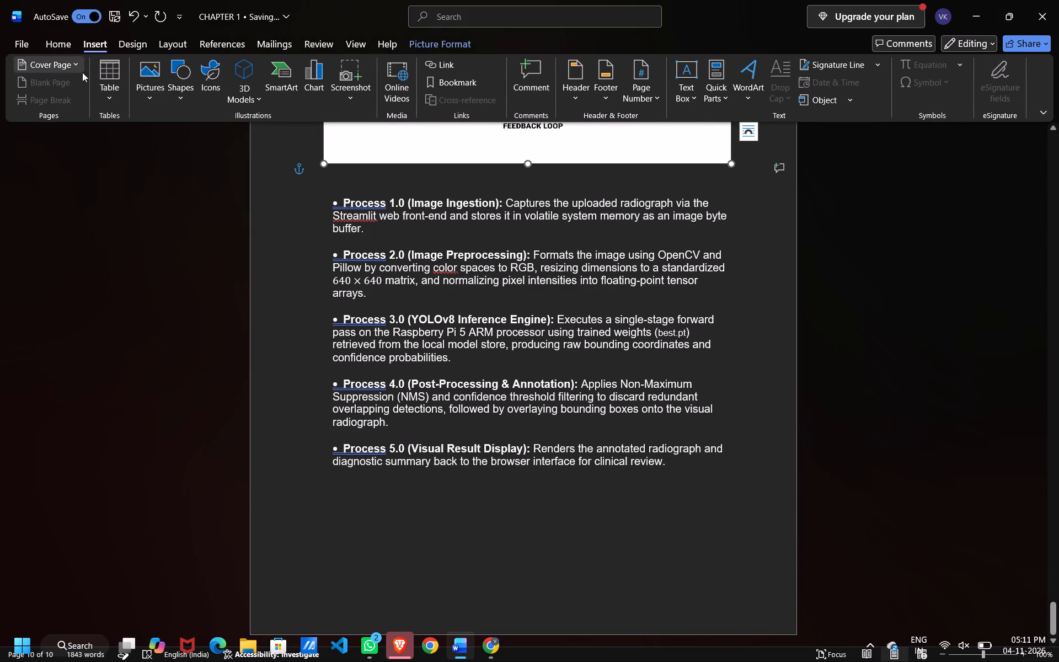
click(361, 499)
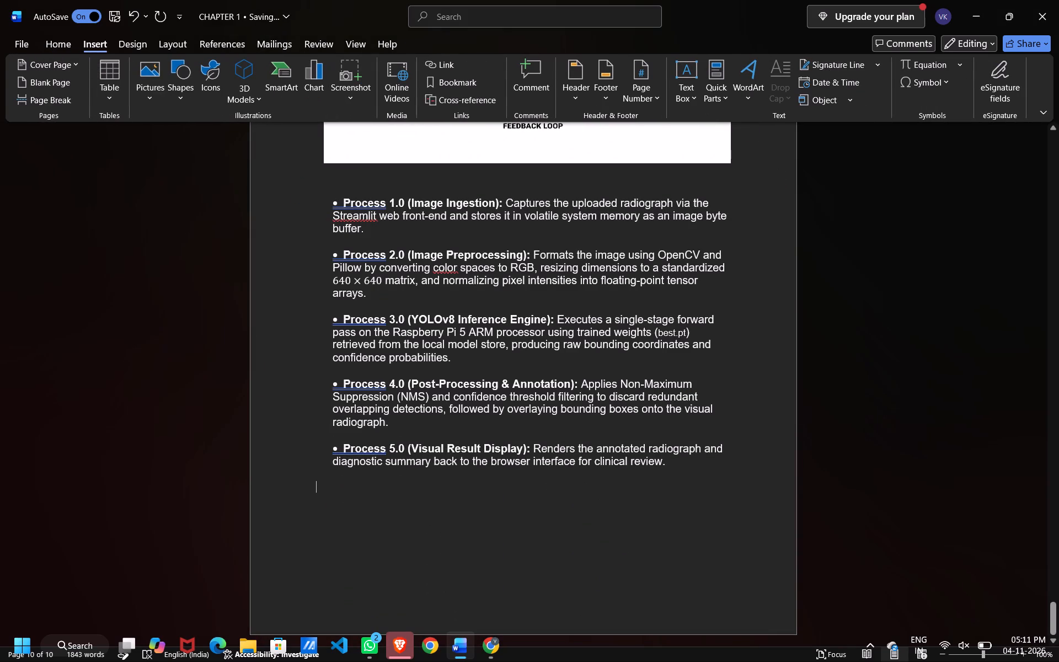
click(71, 78)
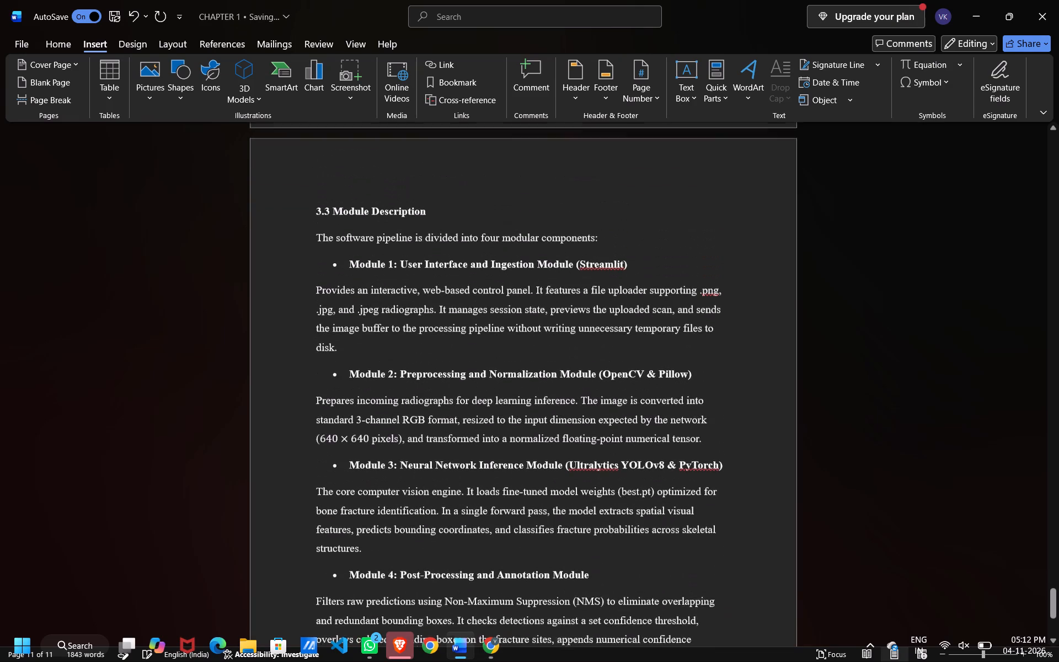
scroll(442, 332, up, 1)
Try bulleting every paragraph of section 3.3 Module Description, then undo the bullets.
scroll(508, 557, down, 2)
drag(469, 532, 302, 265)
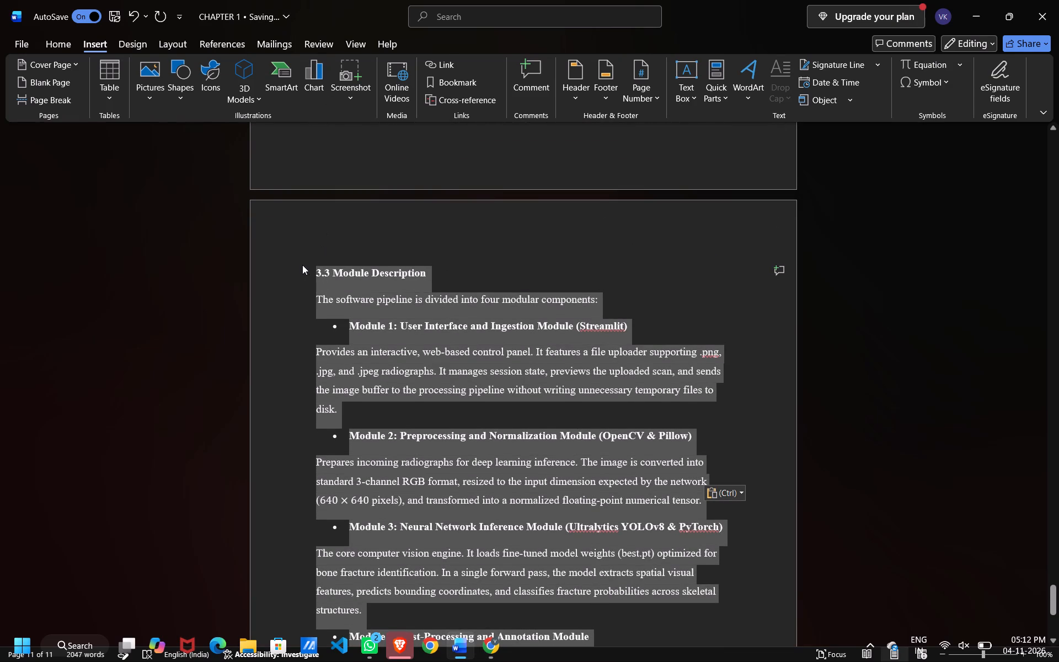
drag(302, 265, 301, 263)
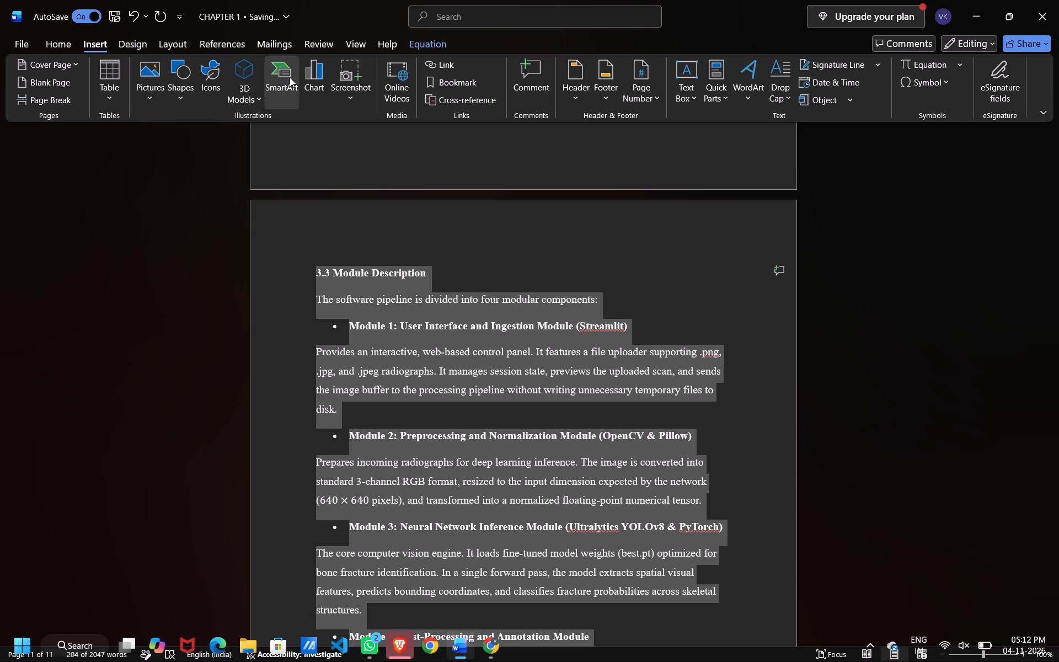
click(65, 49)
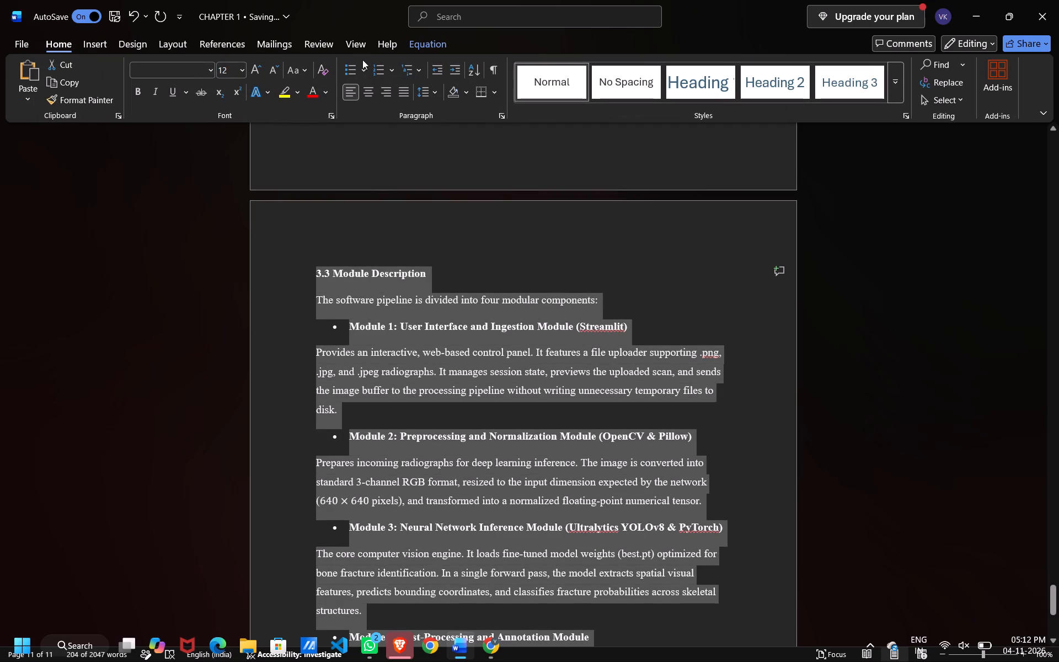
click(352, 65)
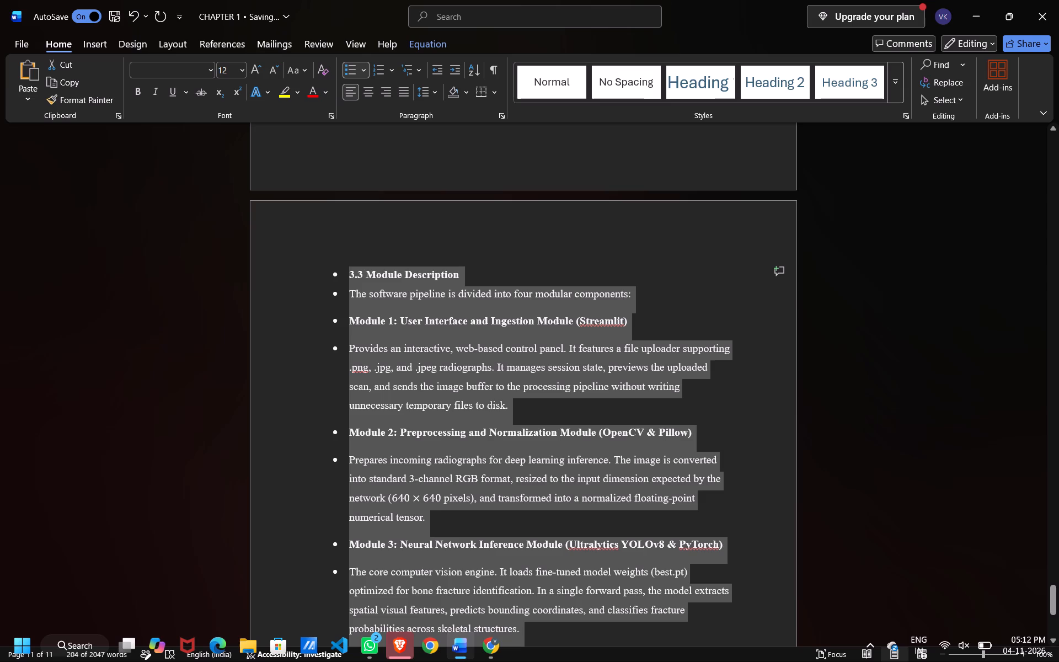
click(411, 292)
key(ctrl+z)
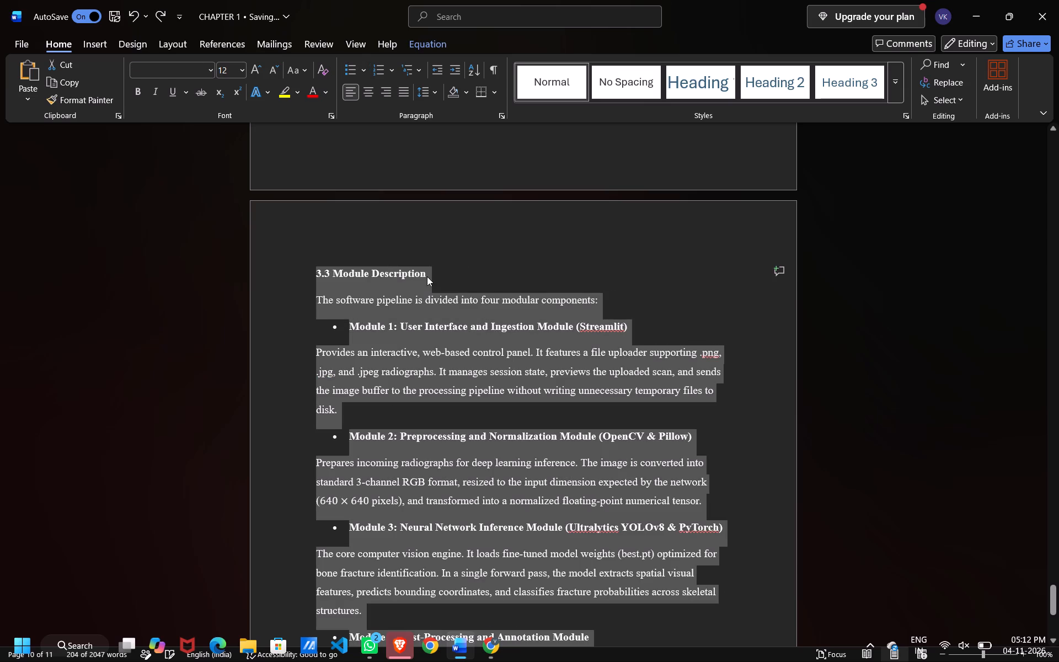
Set the font size of the heading "3.3 Module Description" to 14.
click(427, 275)
drag(427, 273, 307, 267)
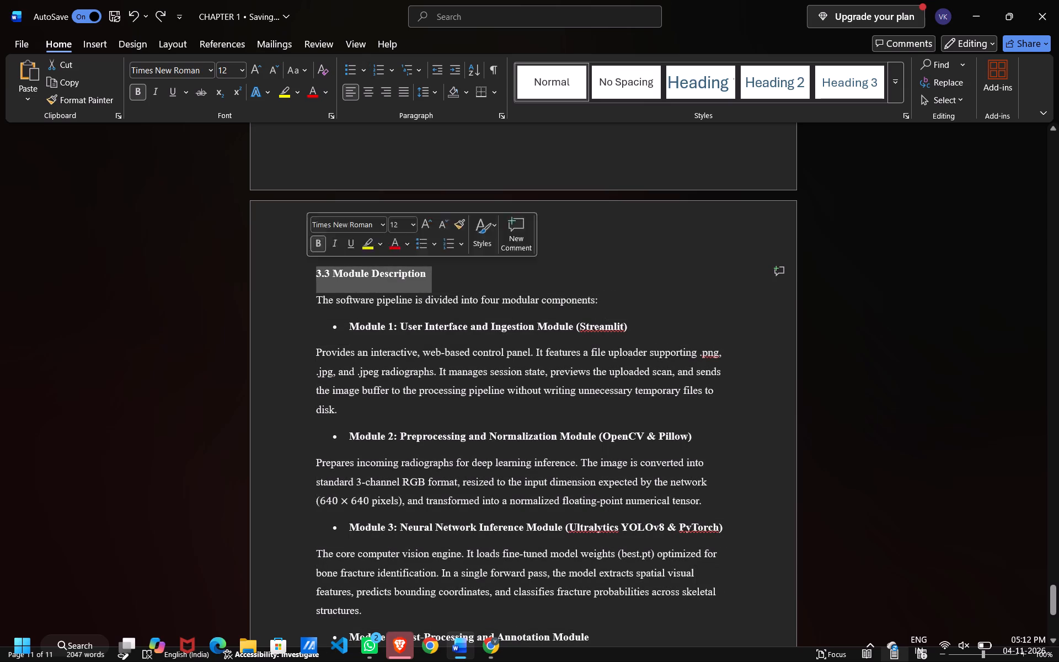
click(257, 73)
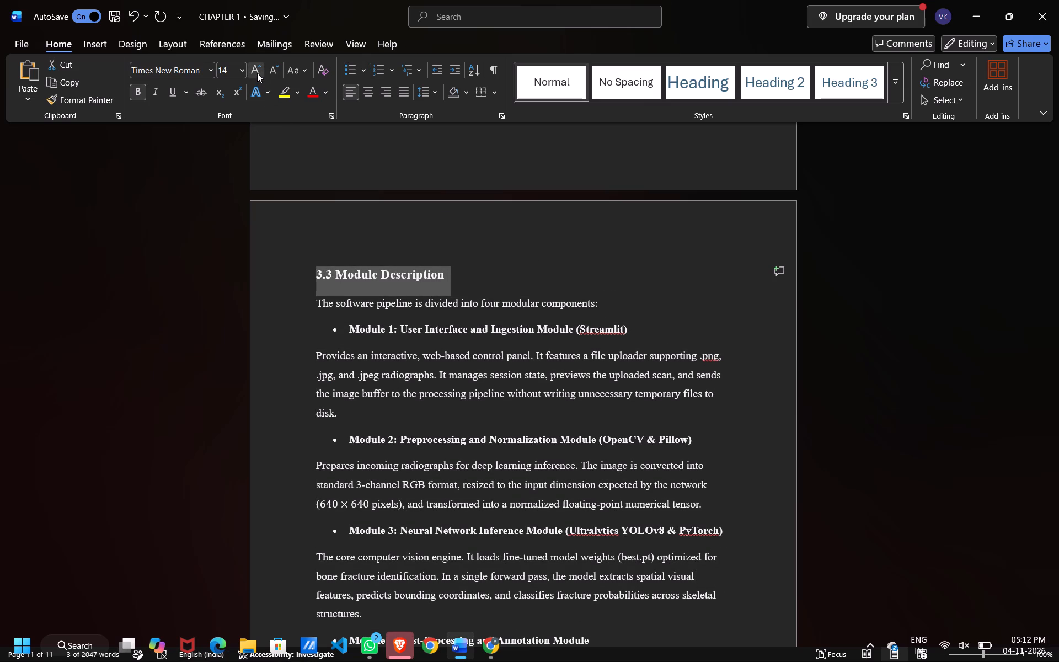
click(400, 334)
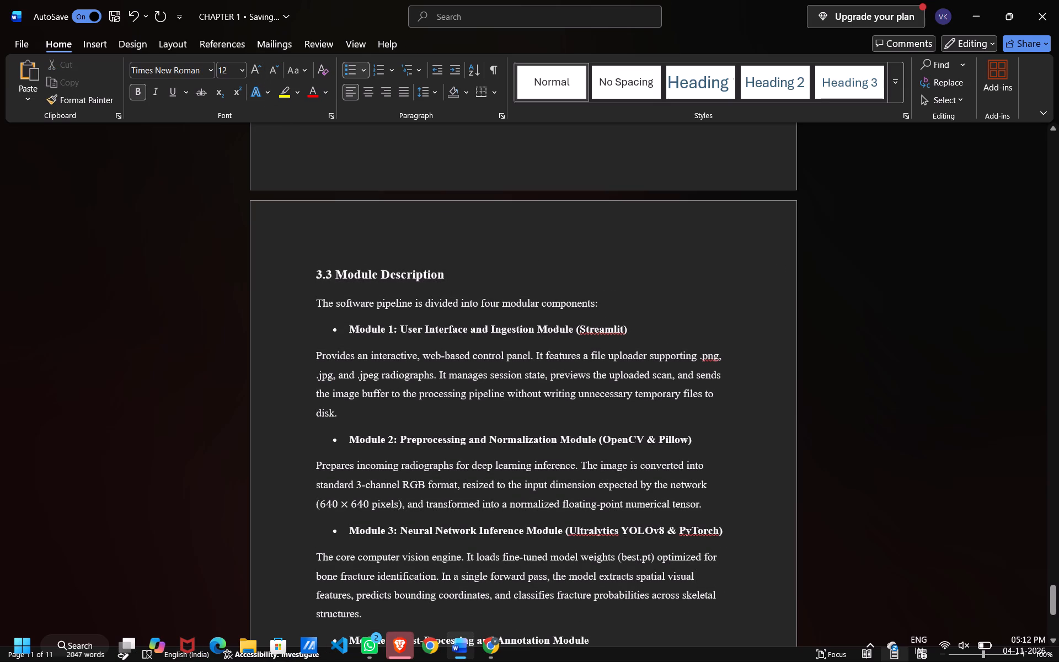
Remove the bold formatting from all text below the 3.3 Module Description heading, including the four module titles.
scroll(527, 552, down, 2)
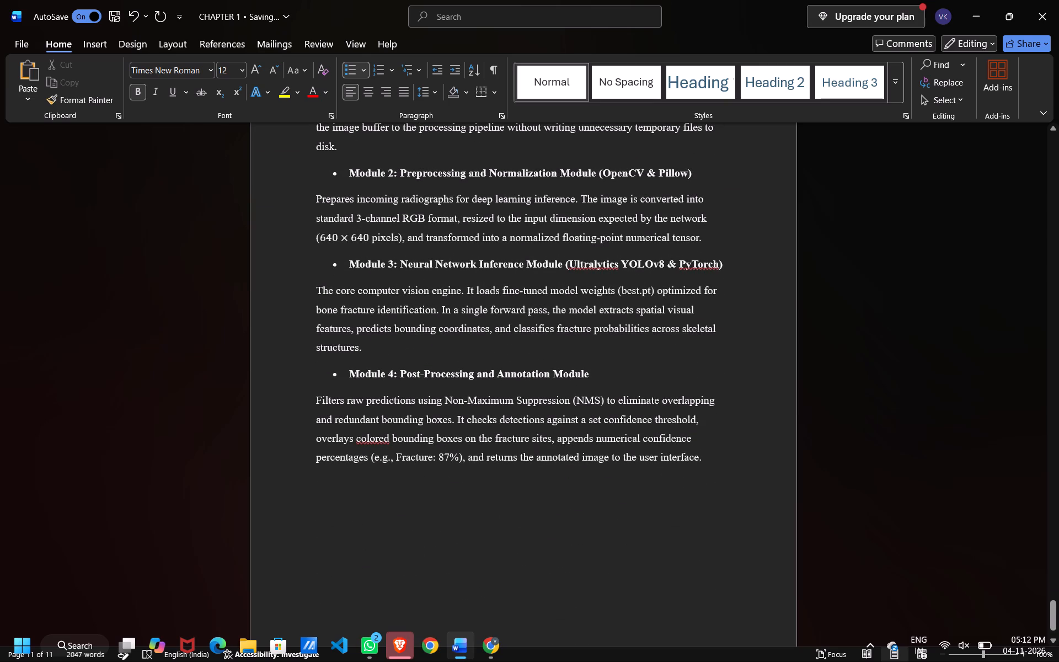
scroll(697, 452, up, 1)
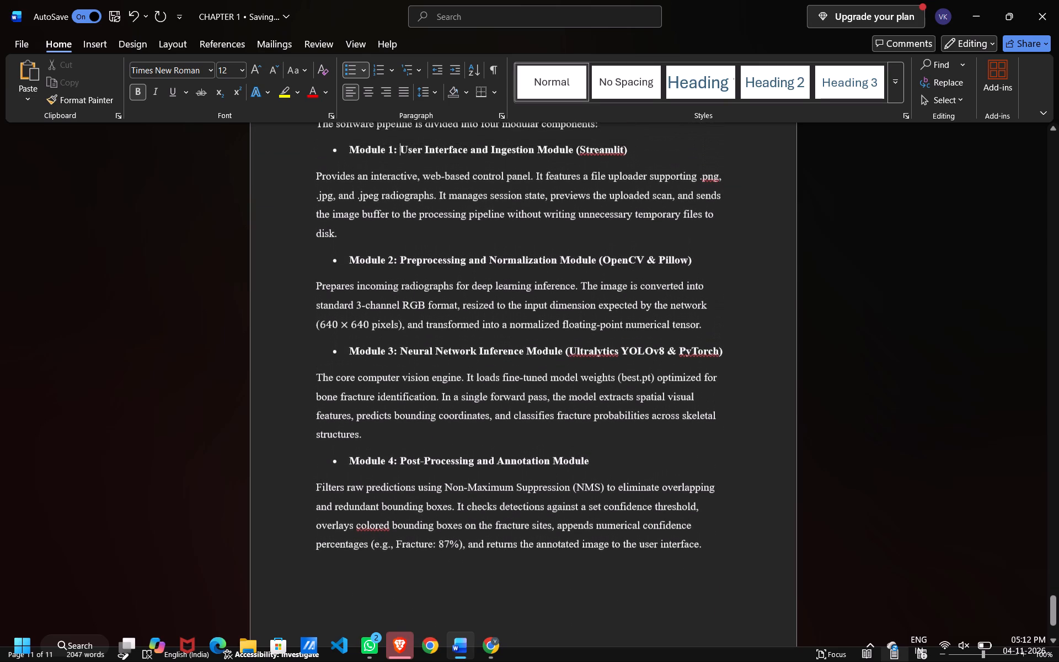
scroll(697, 452, up, 1)
drag(724, 584, 662, 535)
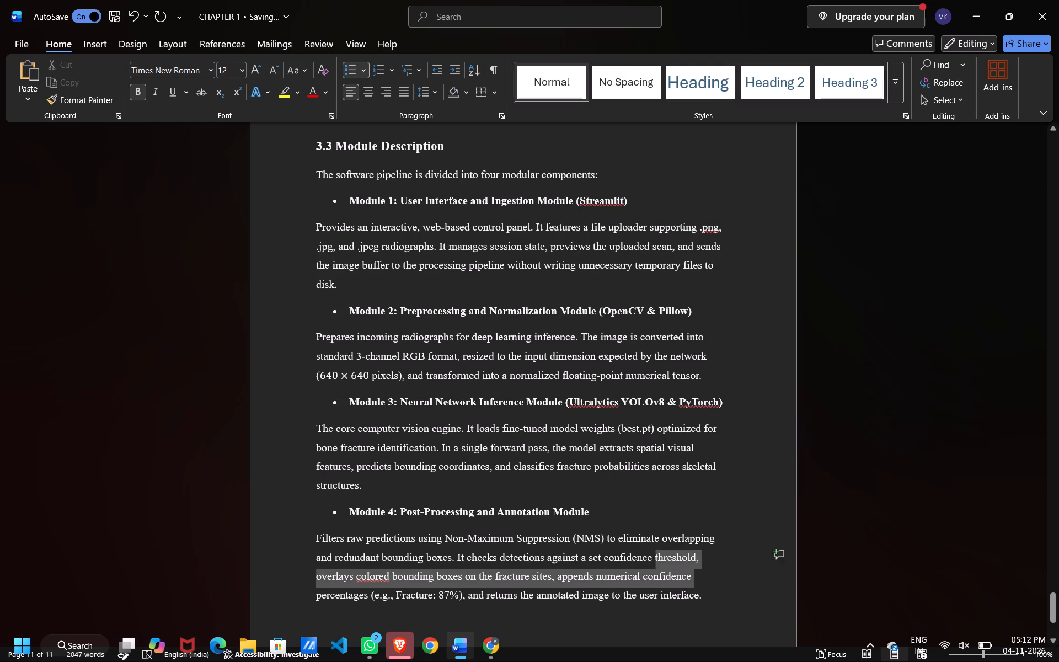
drag(662, 535, 702, 600)
click(702, 600)
drag(702, 600, 485, 391)
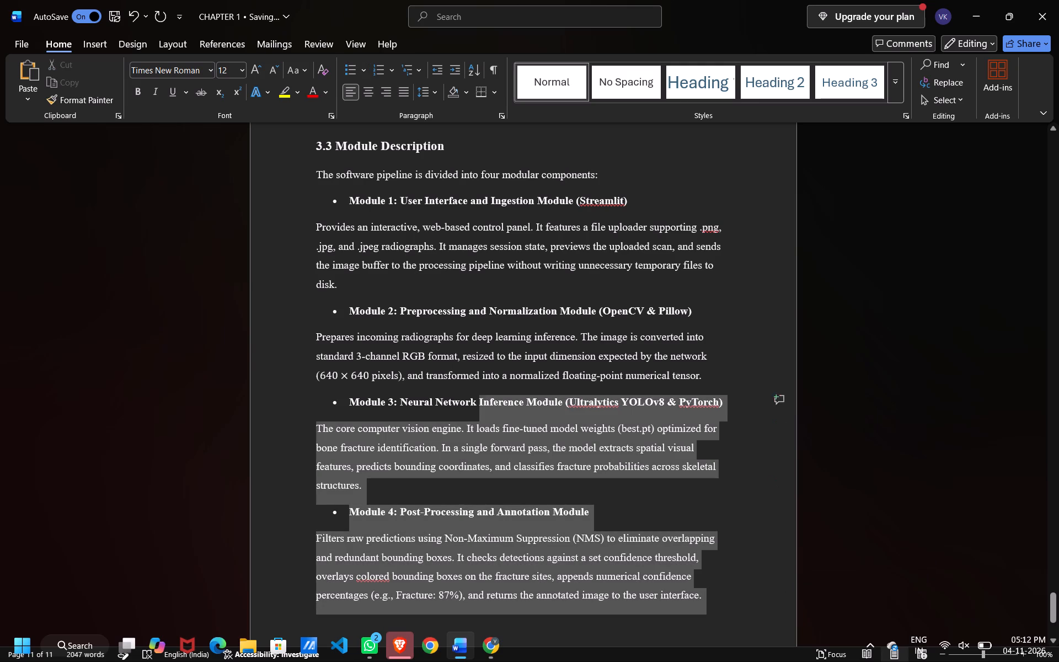
drag(485, 391, 264, 180)
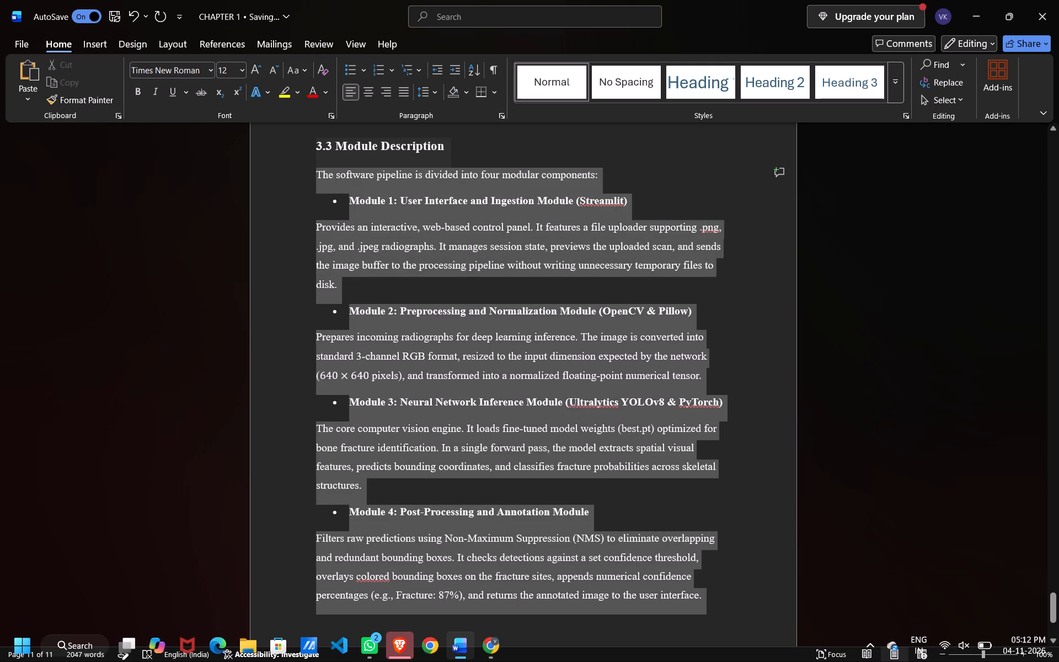
drag(264, 180, 268, 183)
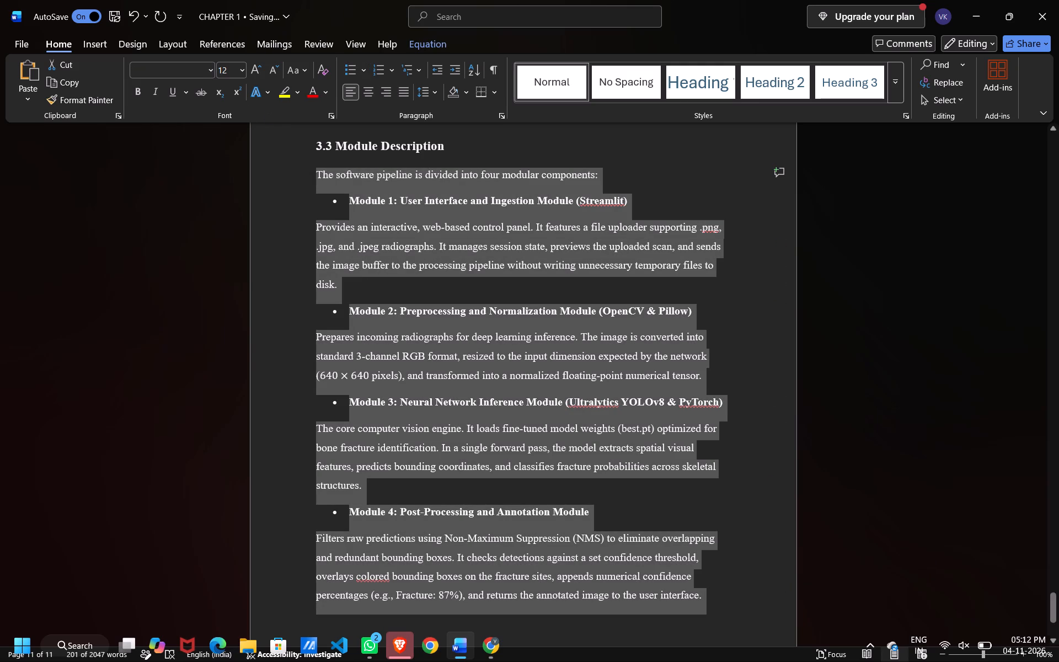
click(141, 88)
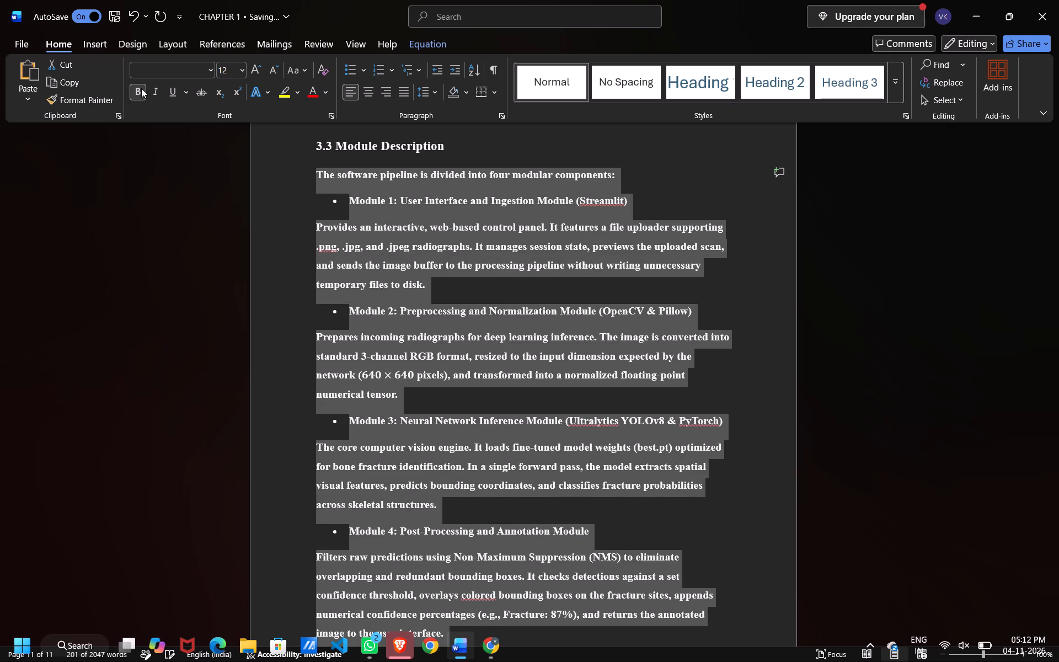
click(141, 88)
click(356, 315)
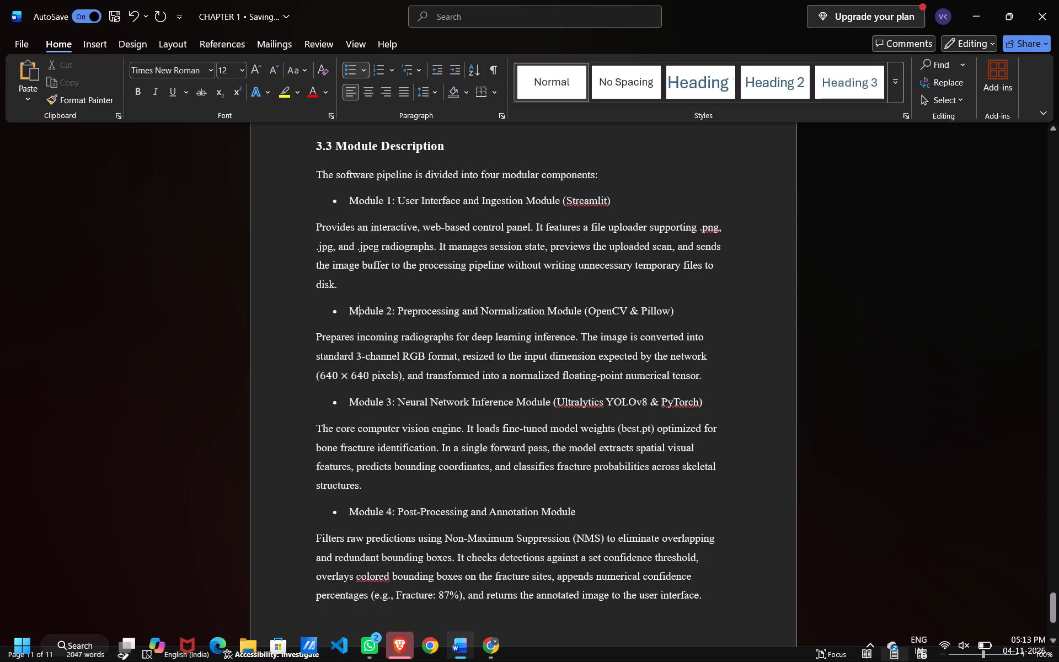
Remove the bullet and indent from the Module 2: Preprocessing and Normalization Module title line.
click(349, 314)
key(BackSpace)
key(BackSpace)
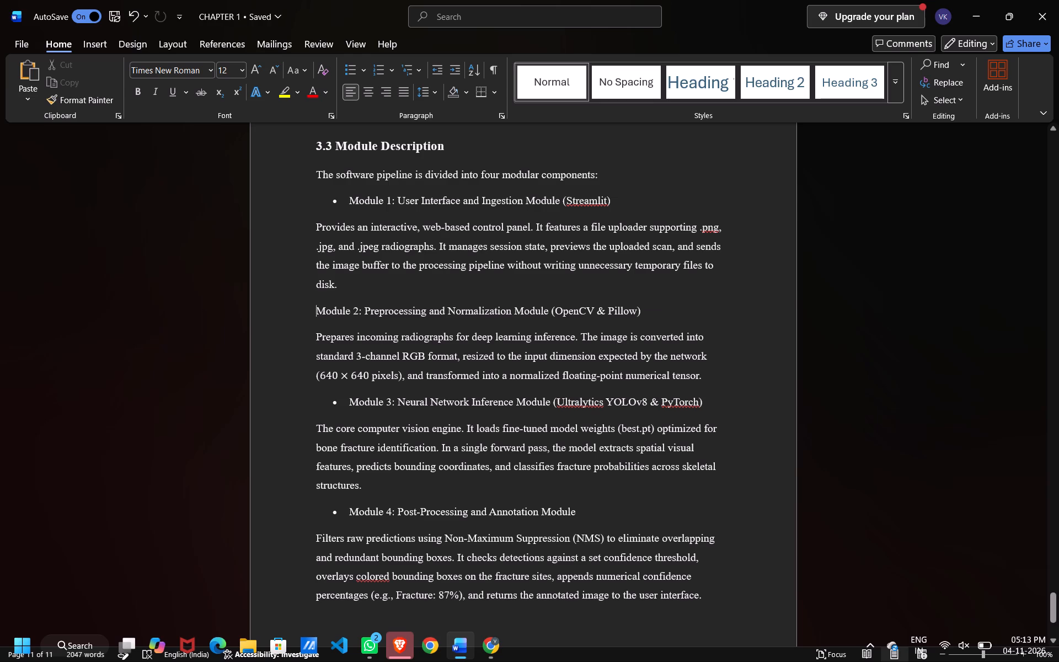
Review the formatting of the earlier report sections, from Chapter 1 through the Level 1 DFD process descriptions.
scroll(356, 280, up, 20)
scroll(356, 280, up, 12)
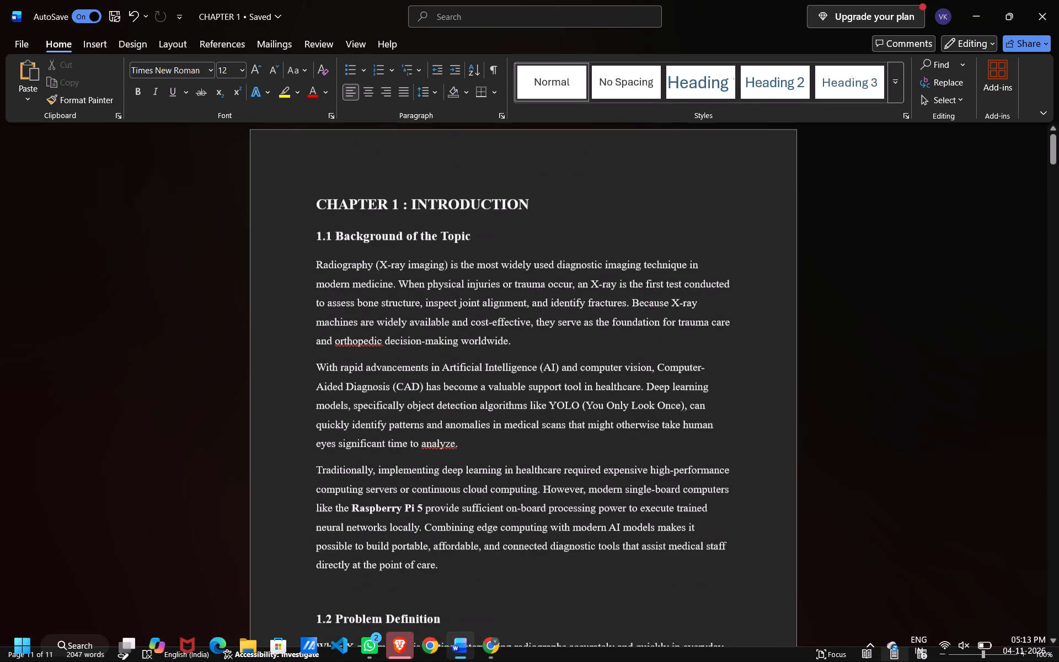
scroll(356, 280, up, 5)
scroll(356, 280, down, 6)
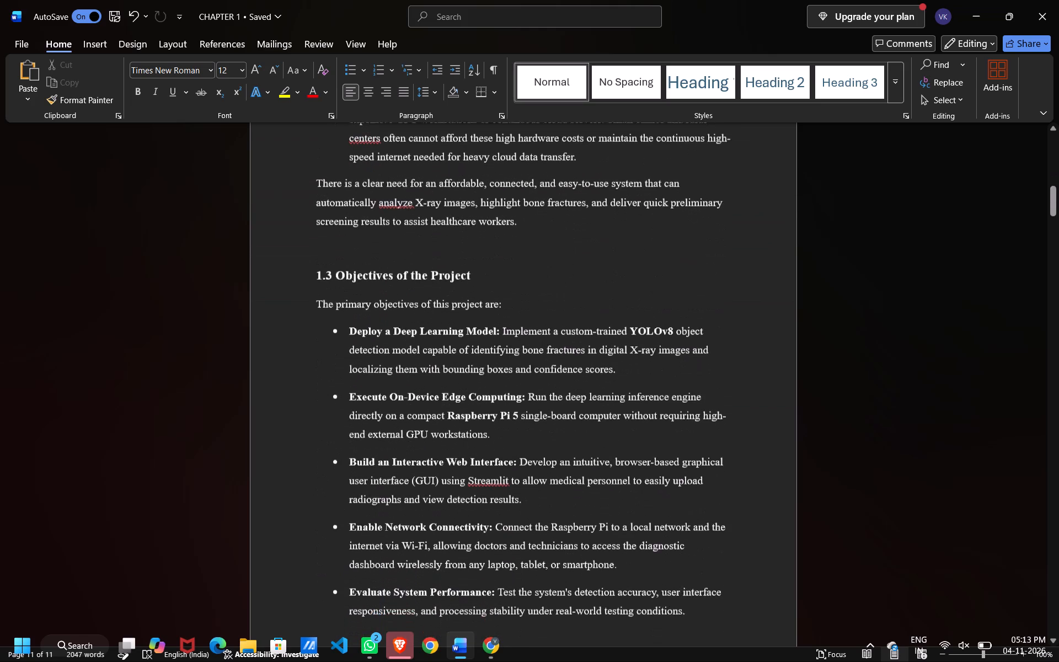
scroll(356, 280, down, 8)
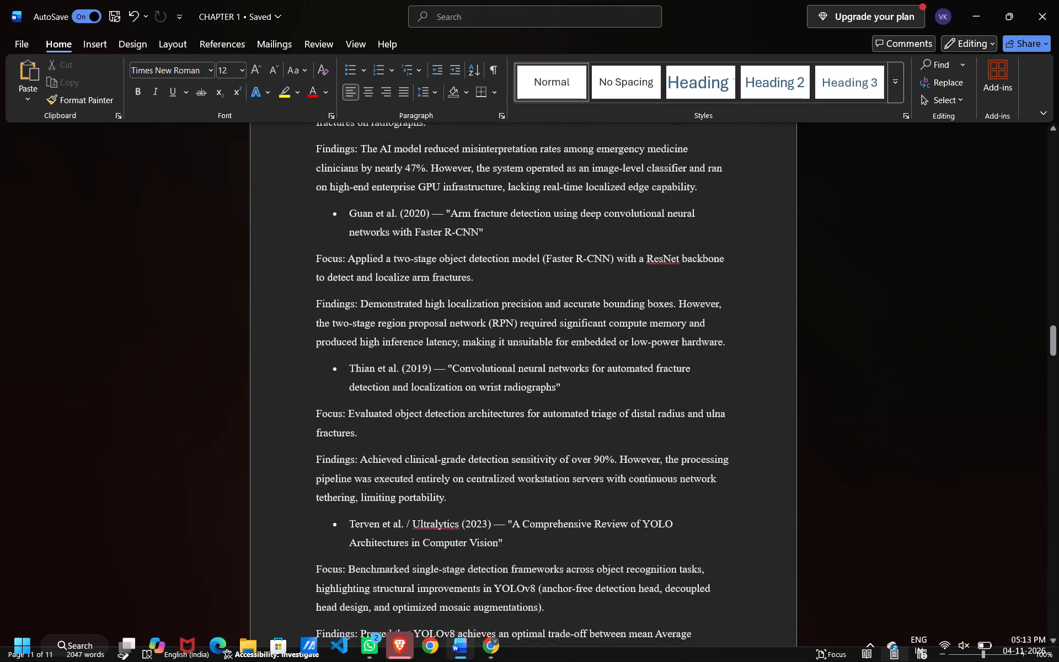
scroll(356, 280, down, 2)
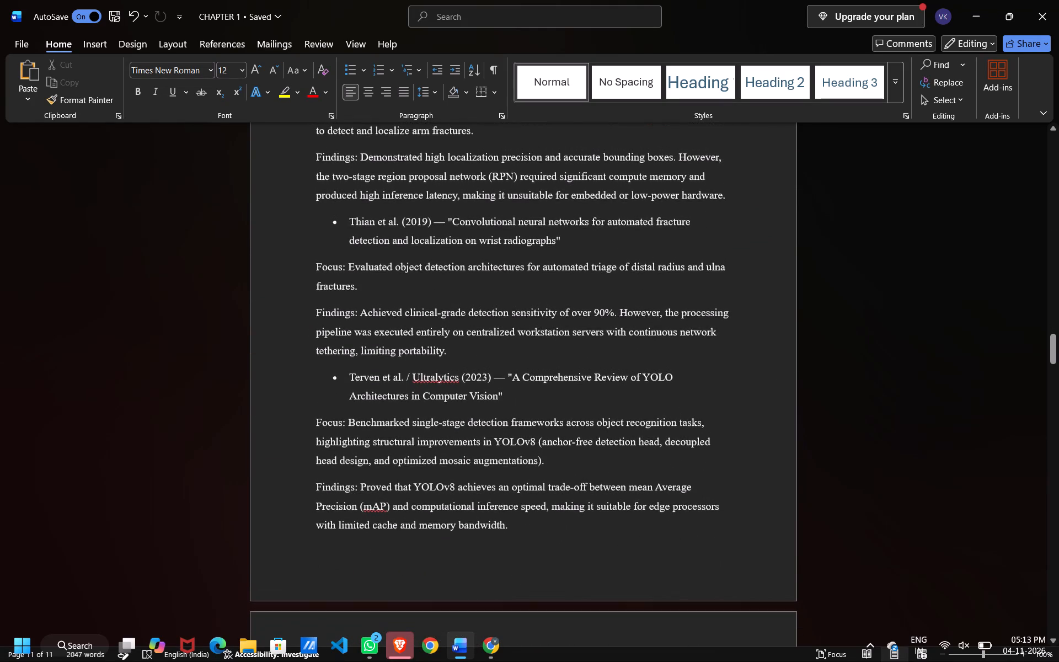
scroll(356, 280, down, 7)
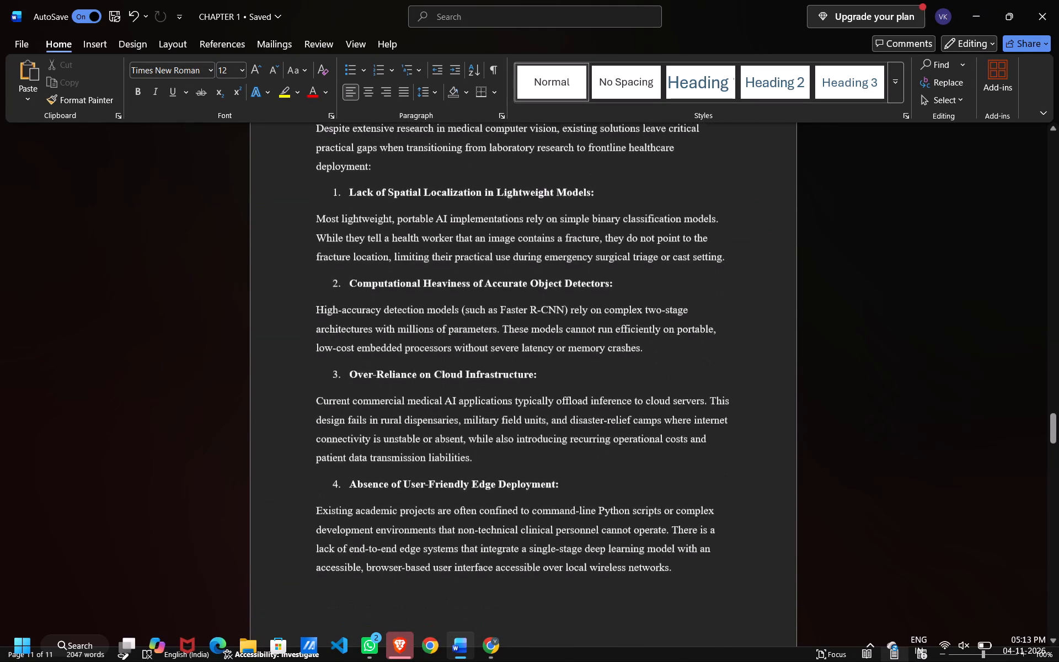
scroll(356, 280, down, 6)
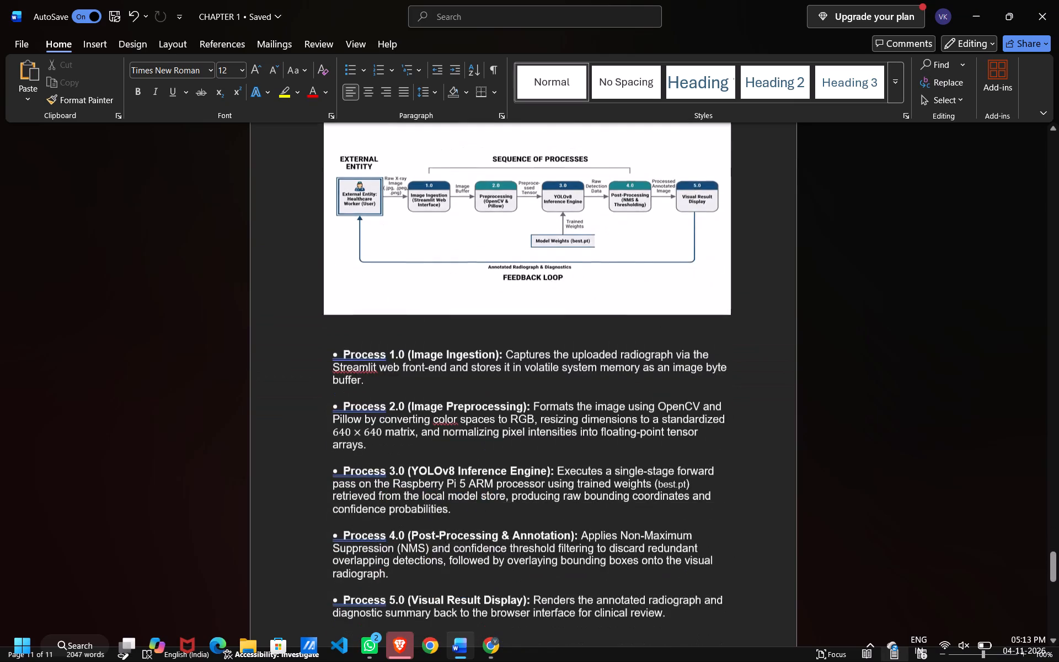
Remove the bold formatting from the Process 1.0 to Process 5.0 descriptions below the Level 1 data flow diagram.
scroll(356, 280, down, 5)
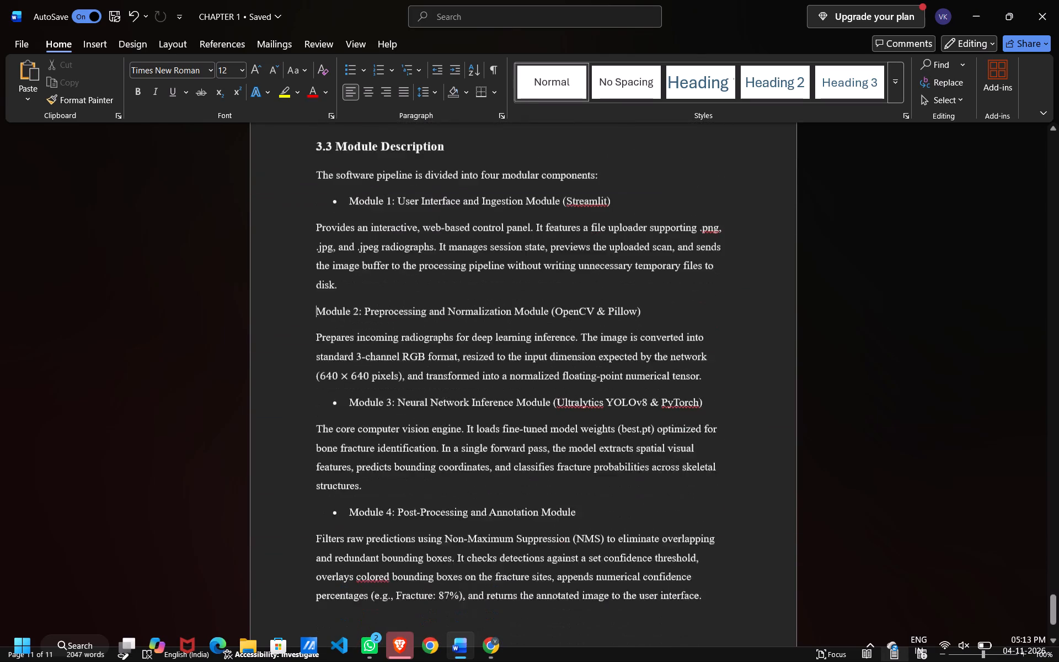
scroll(356, 280, down, 1)
scroll(356, 280, up, 5)
scroll(554, 473, down, 1)
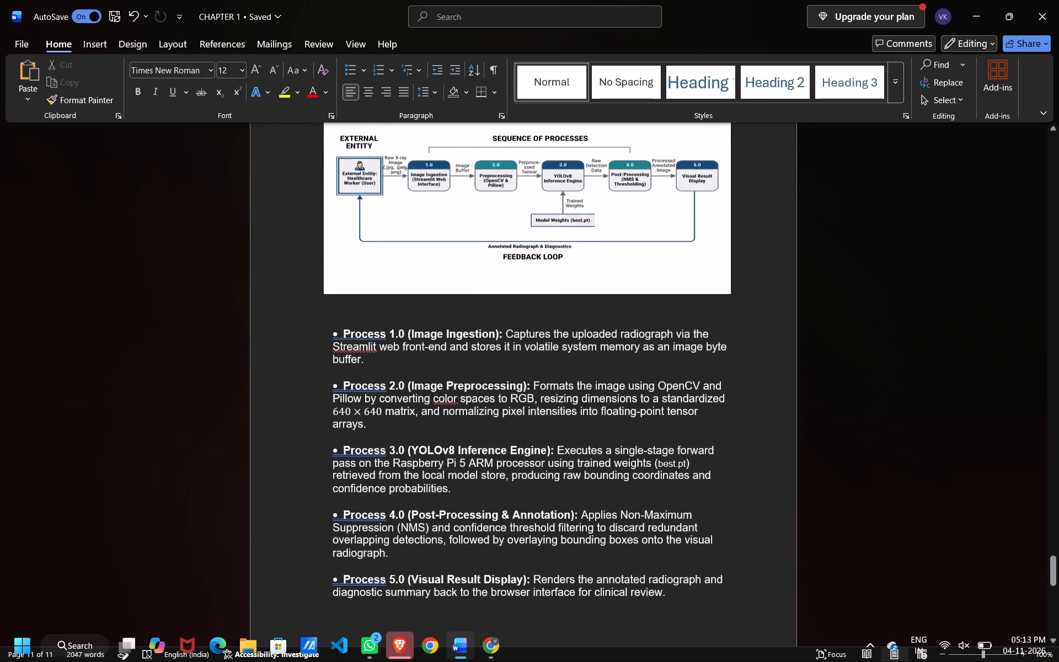
scroll(554, 473, down, 1)
drag(672, 493, 336, 221)
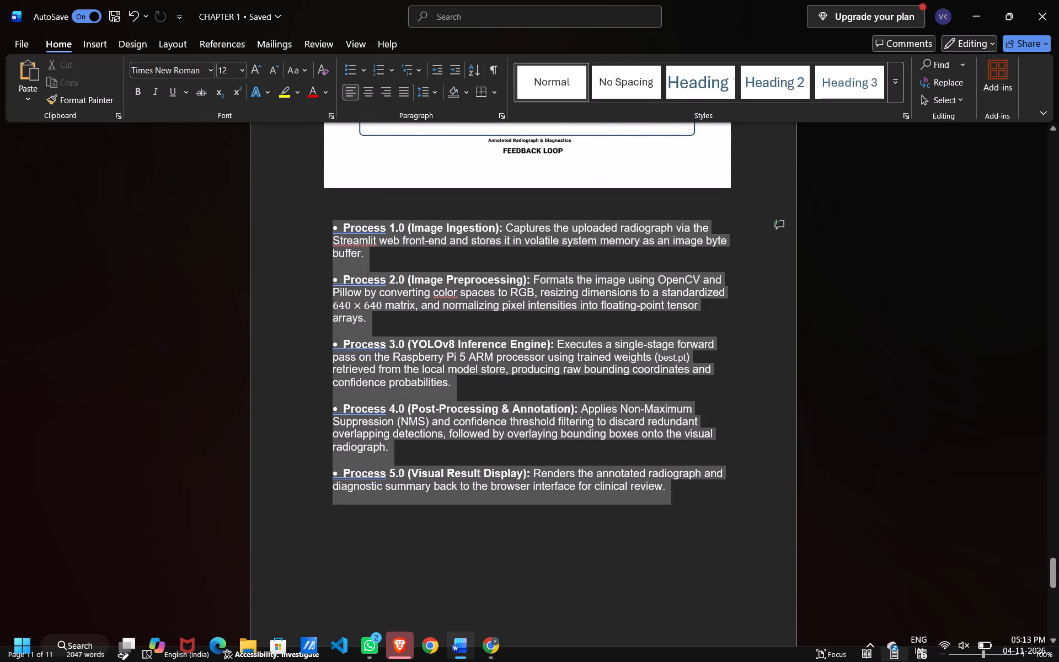
drag(336, 221, 330, 226)
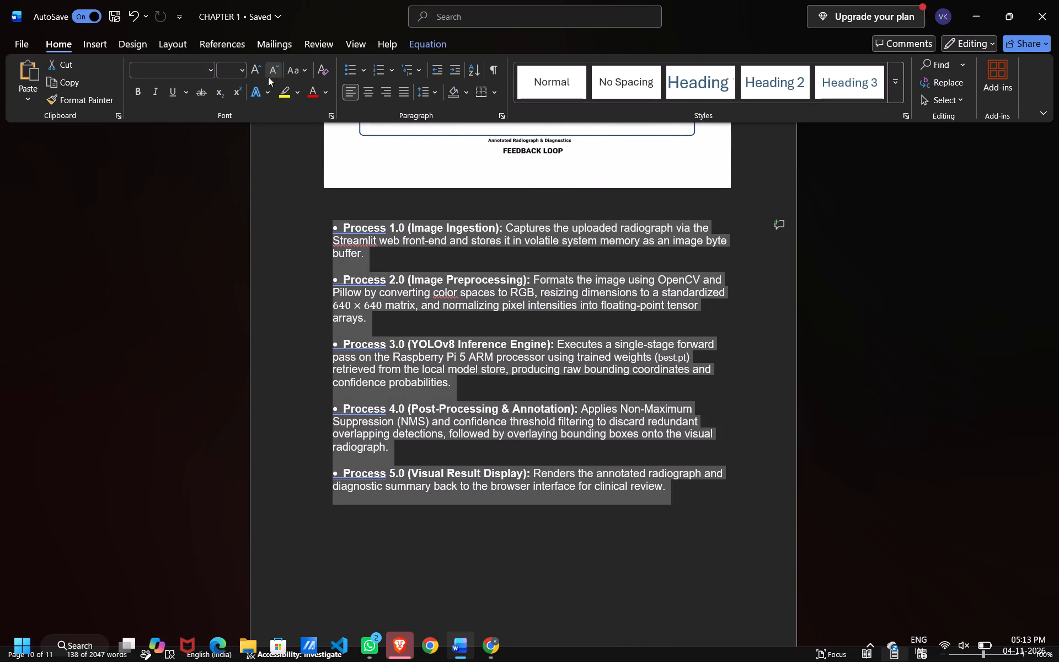
click(144, 86)
click(144, 86)
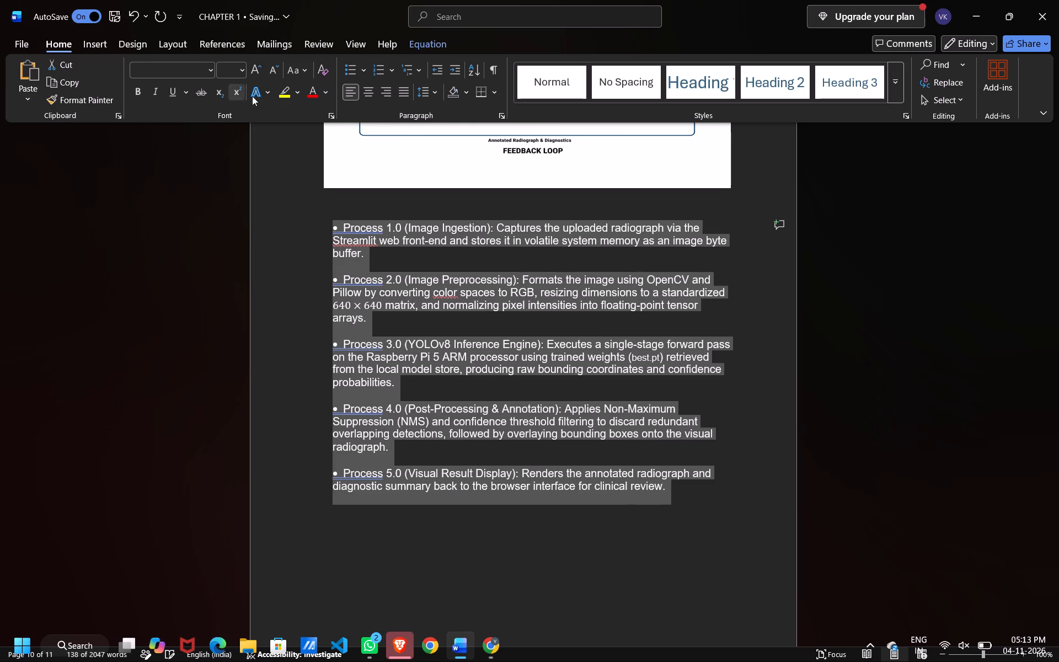
click(342, 316)
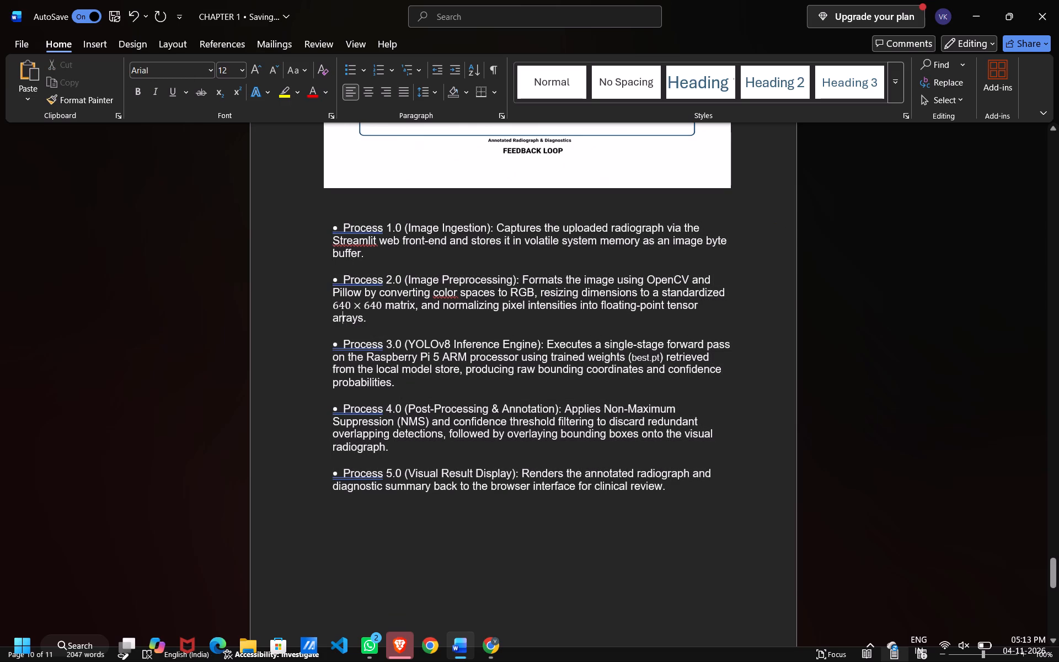
Set the five process descriptions below the Level 1 diagram to Times New Roman with 1.5 line spacing.
drag(692, 492, 330, 223)
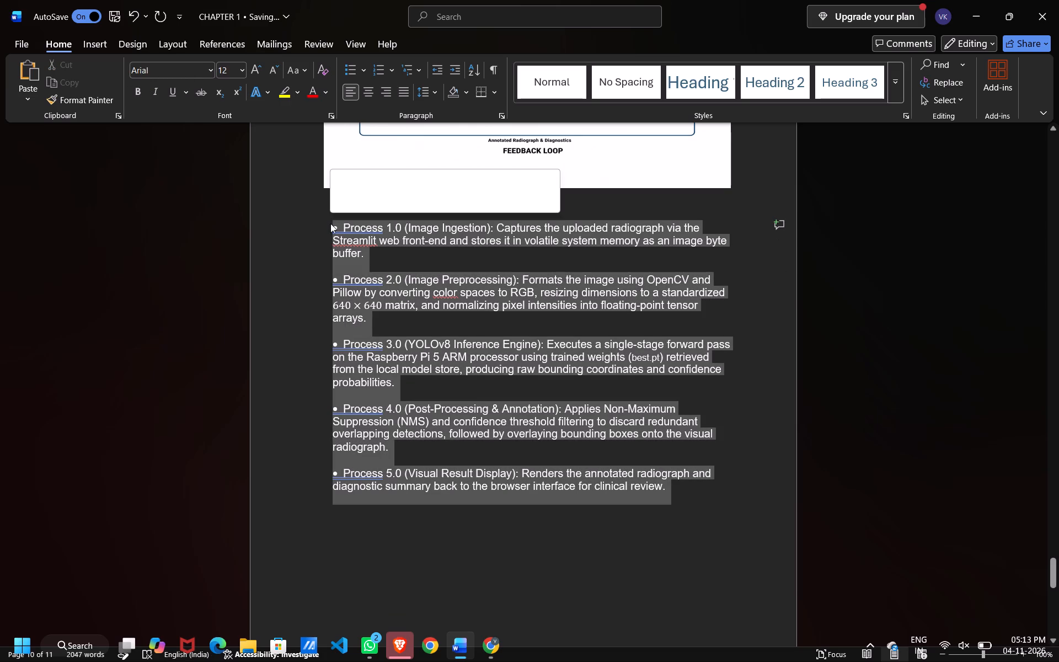
click(210, 62)
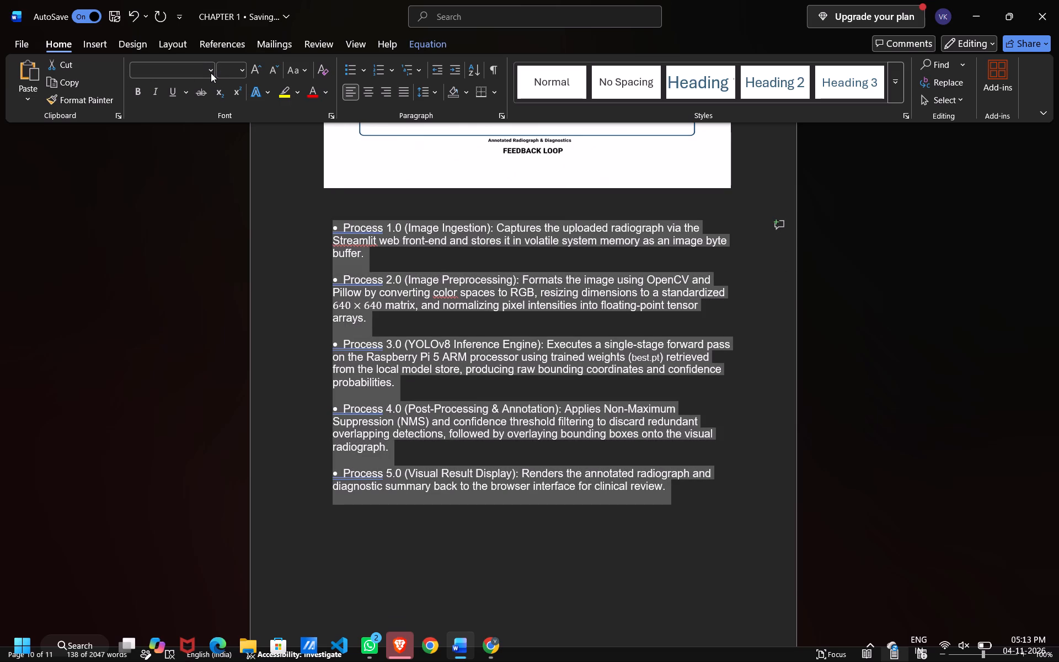
click(211, 73)
click(199, 169)
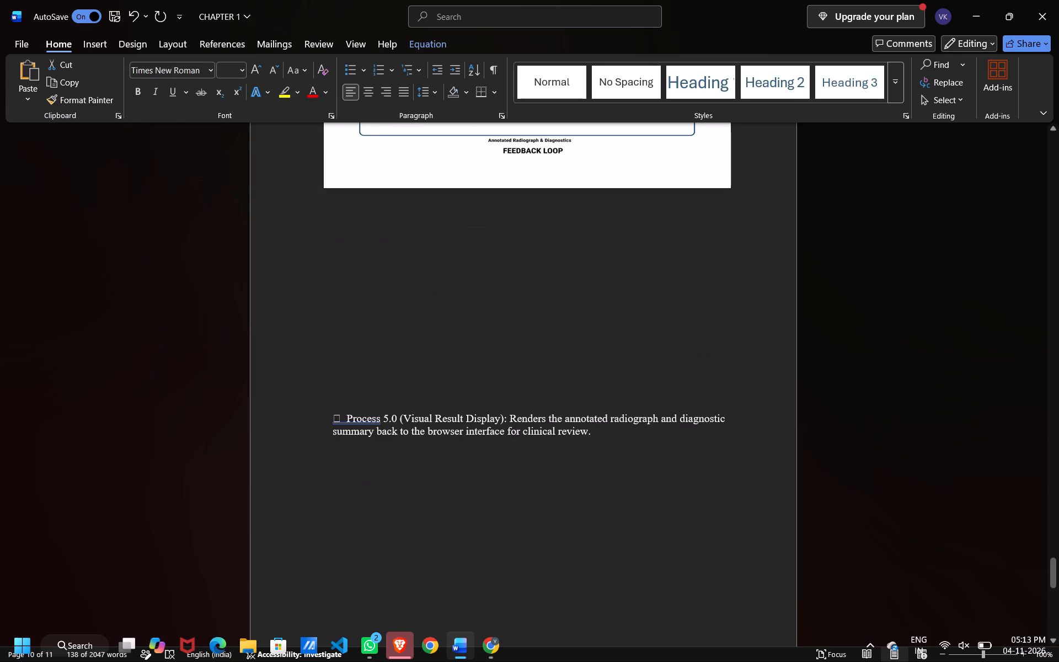
click(430, 92)
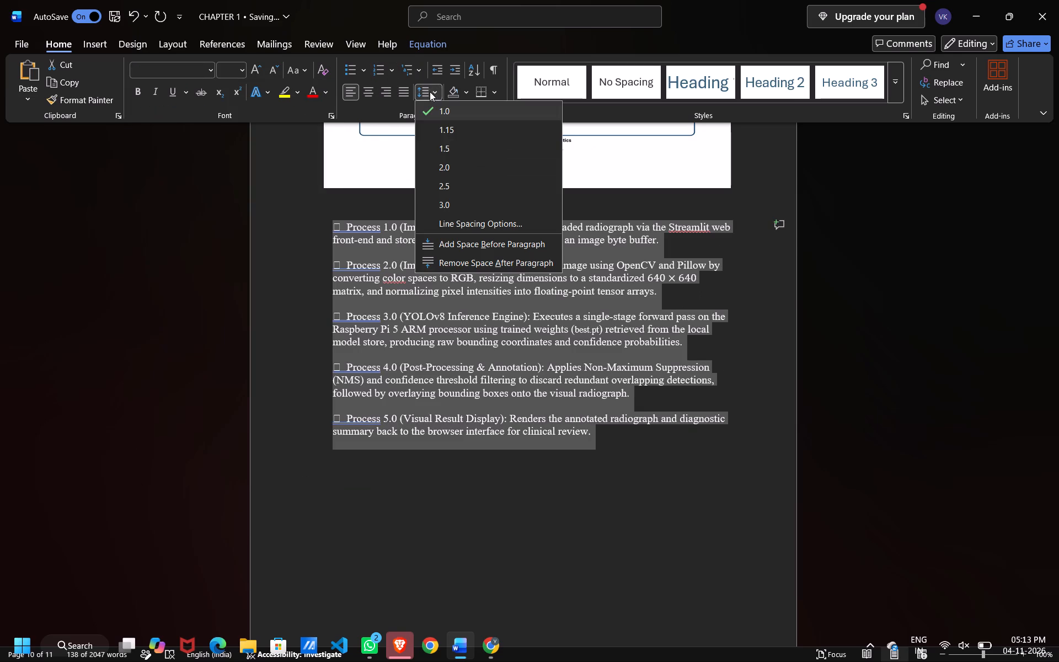
click(444, 150)
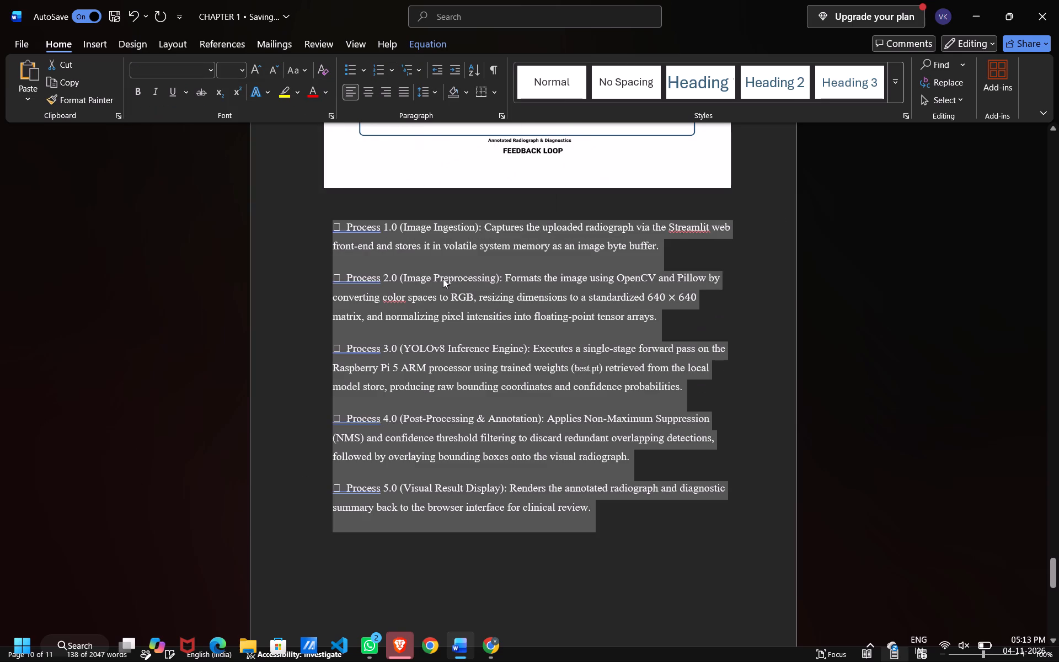
click(443, 279)
Format the Process 1.0 to Process 5.0 descriptions as a proper round-bulleted list.
drag(600, 514, 321, 241)
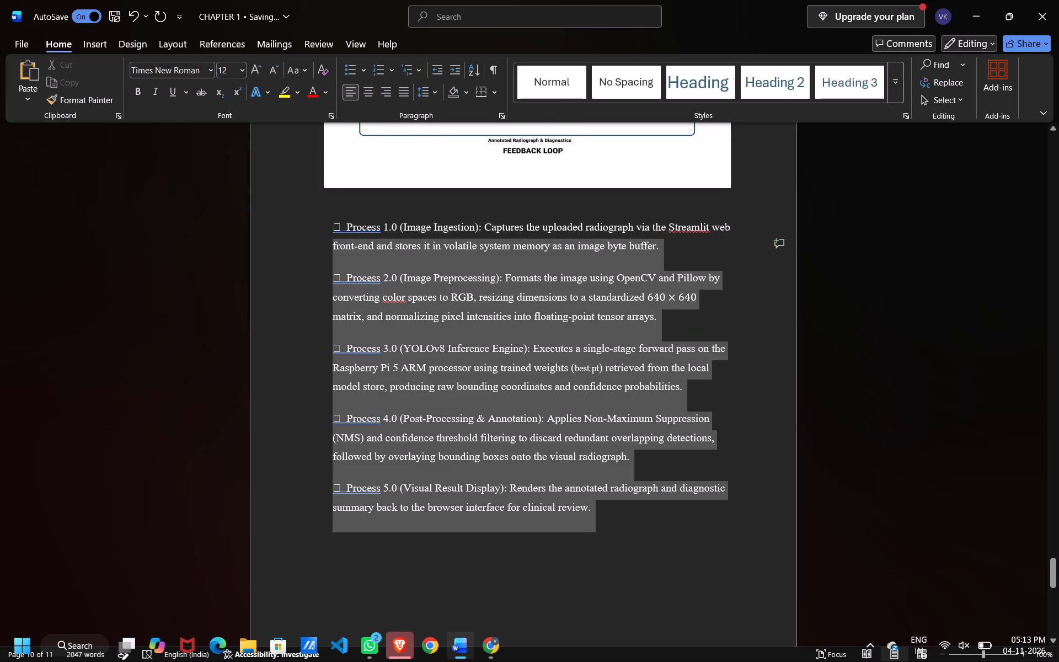
drag(321, 241, 316, 229)
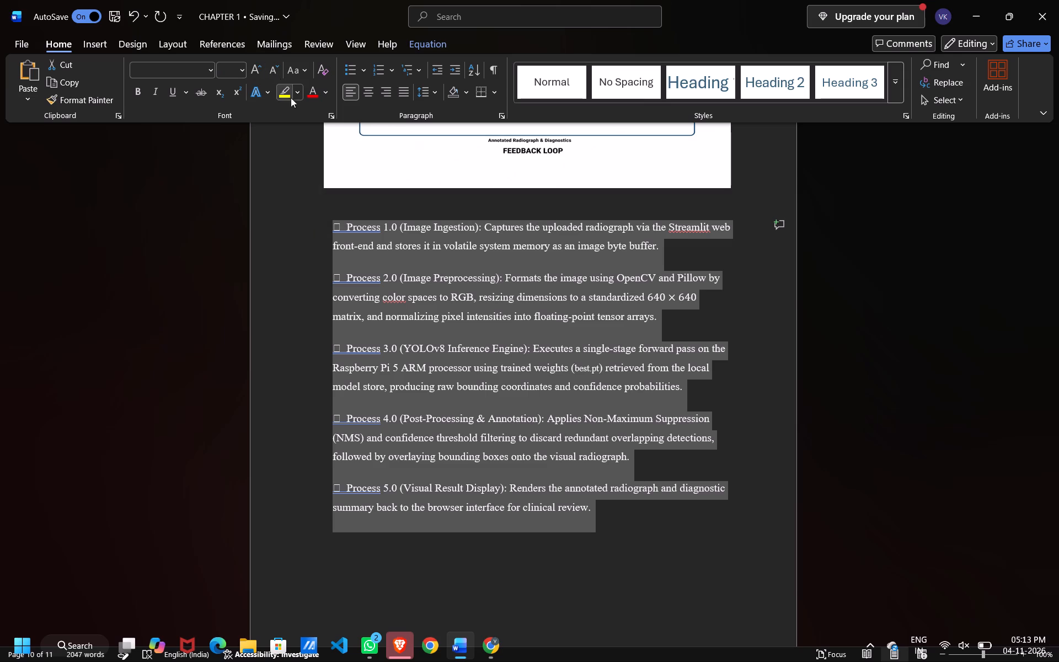
click(343, 72)
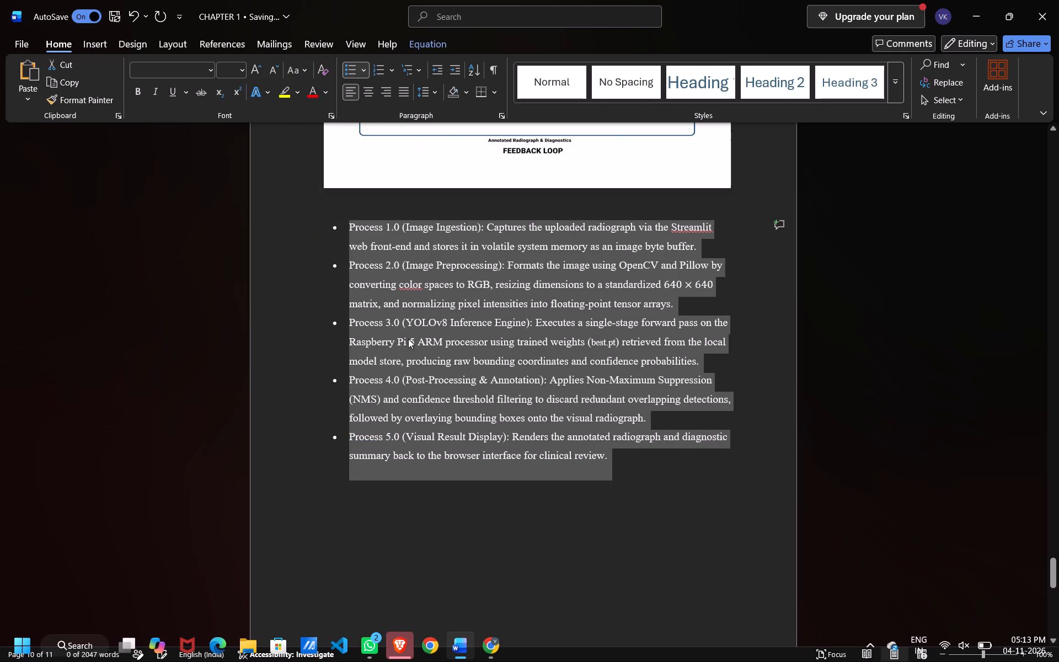
click(408, 339)
Select the module titles and descriptions under the 3.3 Module Description heading.
scroll(513, 480, down, 5)
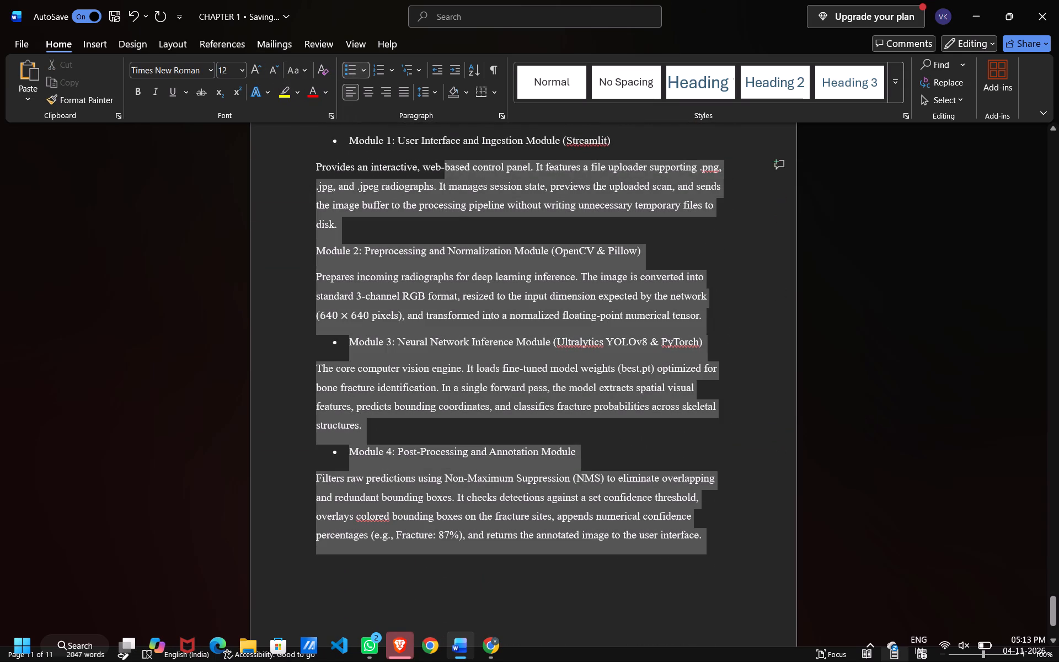
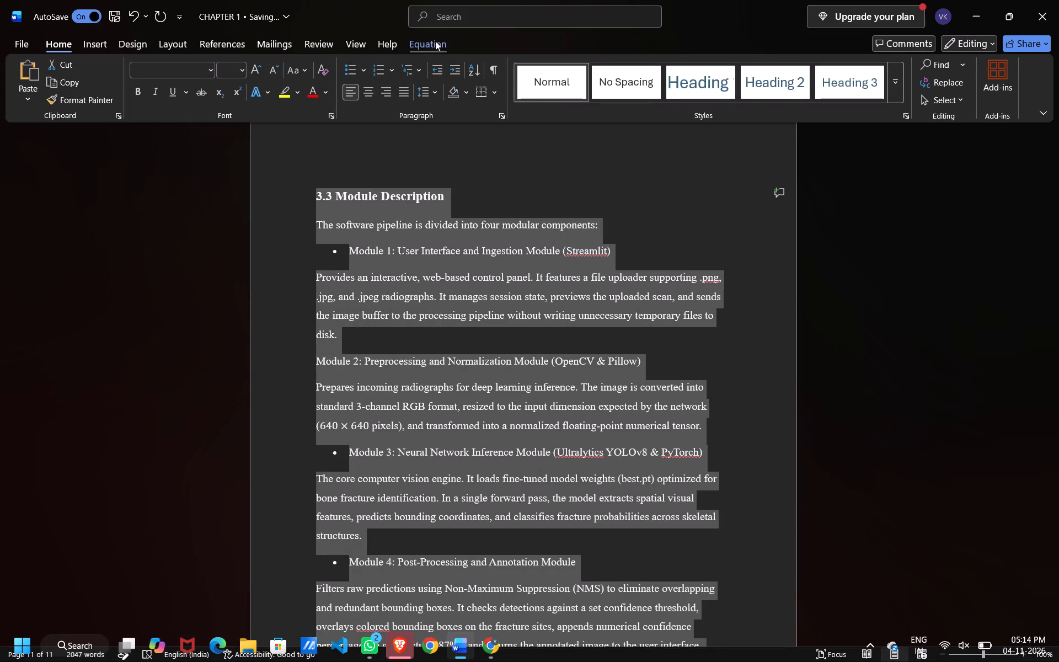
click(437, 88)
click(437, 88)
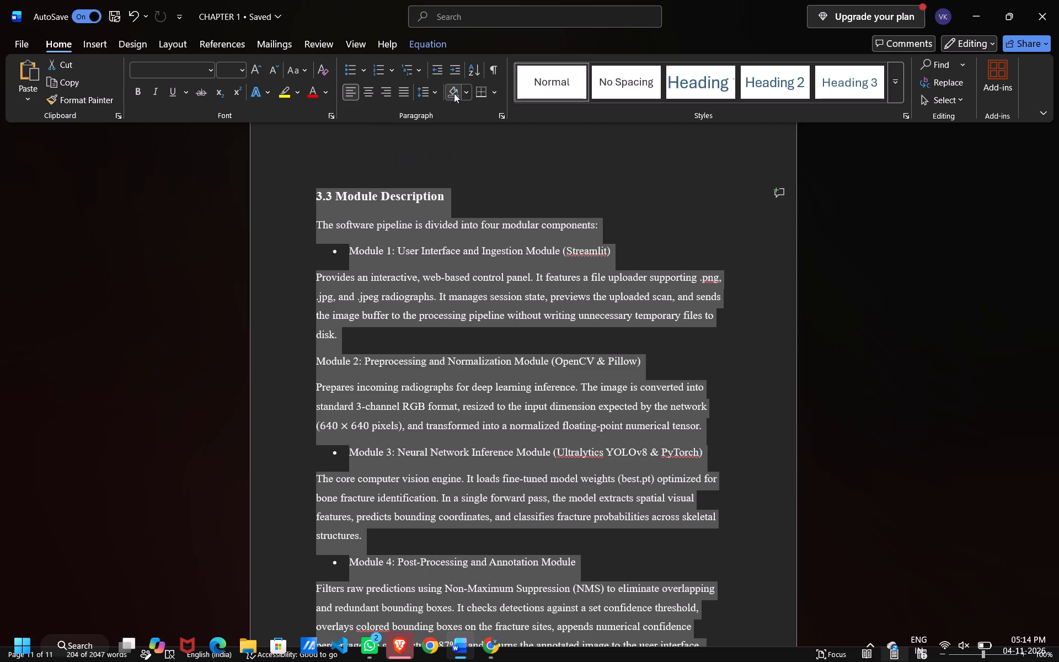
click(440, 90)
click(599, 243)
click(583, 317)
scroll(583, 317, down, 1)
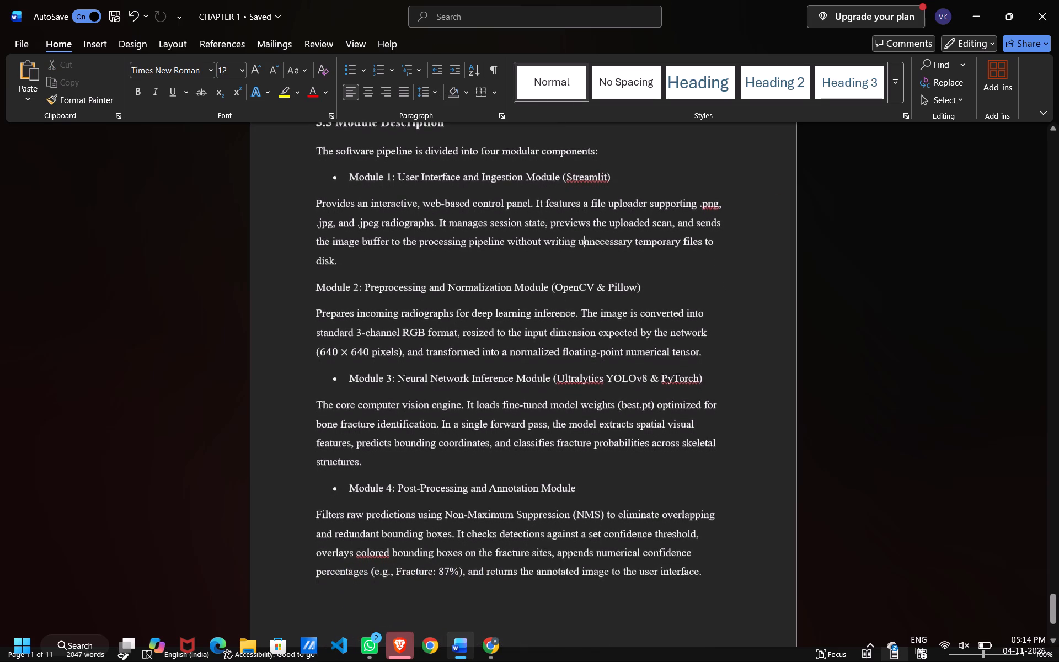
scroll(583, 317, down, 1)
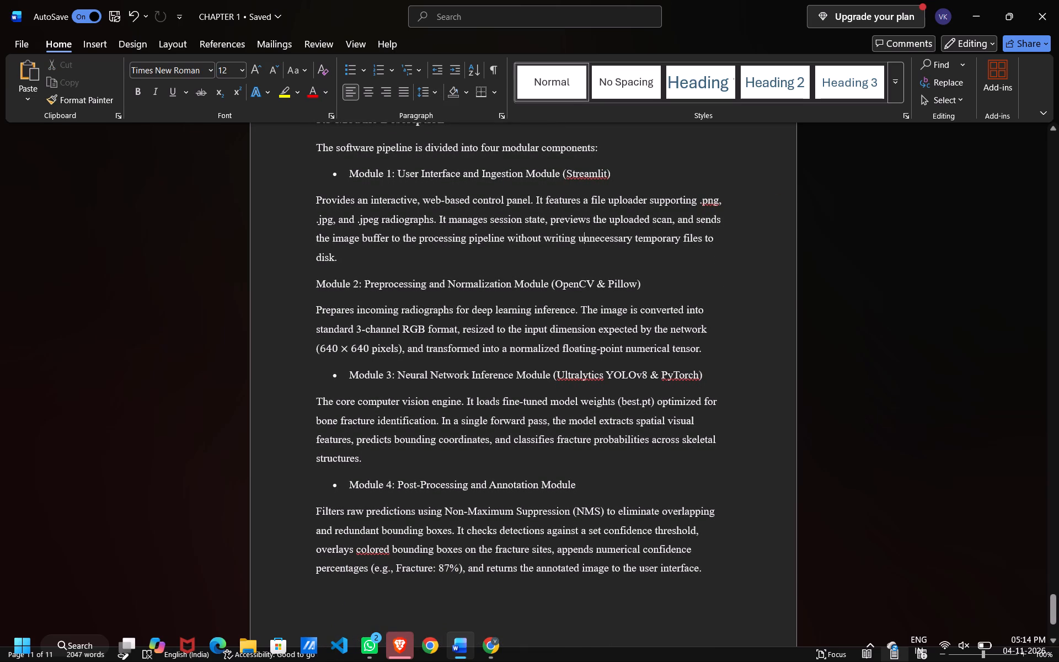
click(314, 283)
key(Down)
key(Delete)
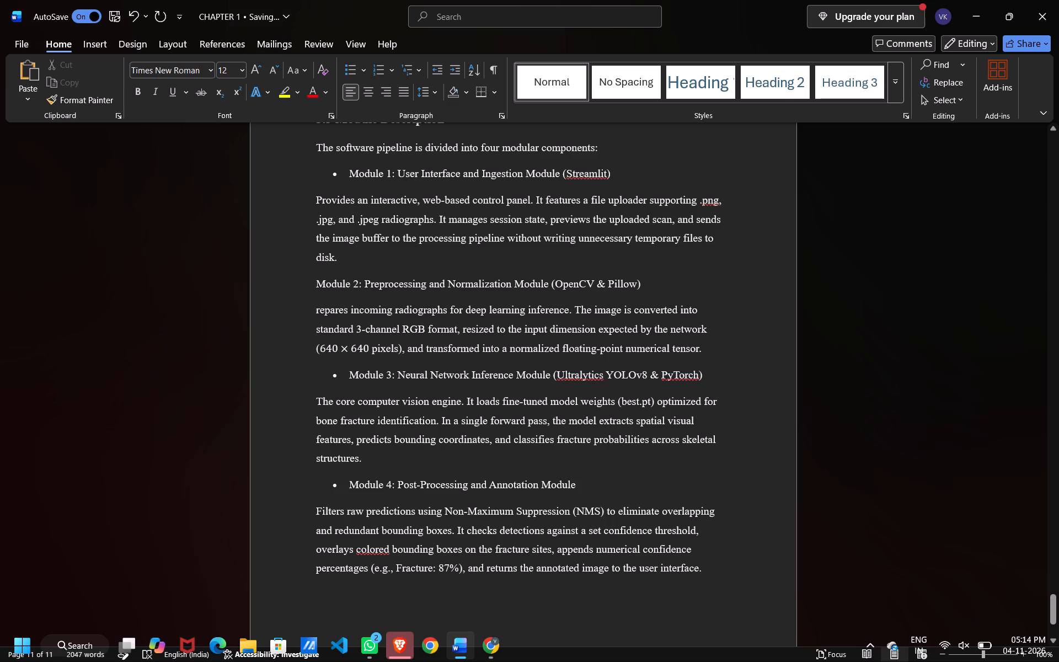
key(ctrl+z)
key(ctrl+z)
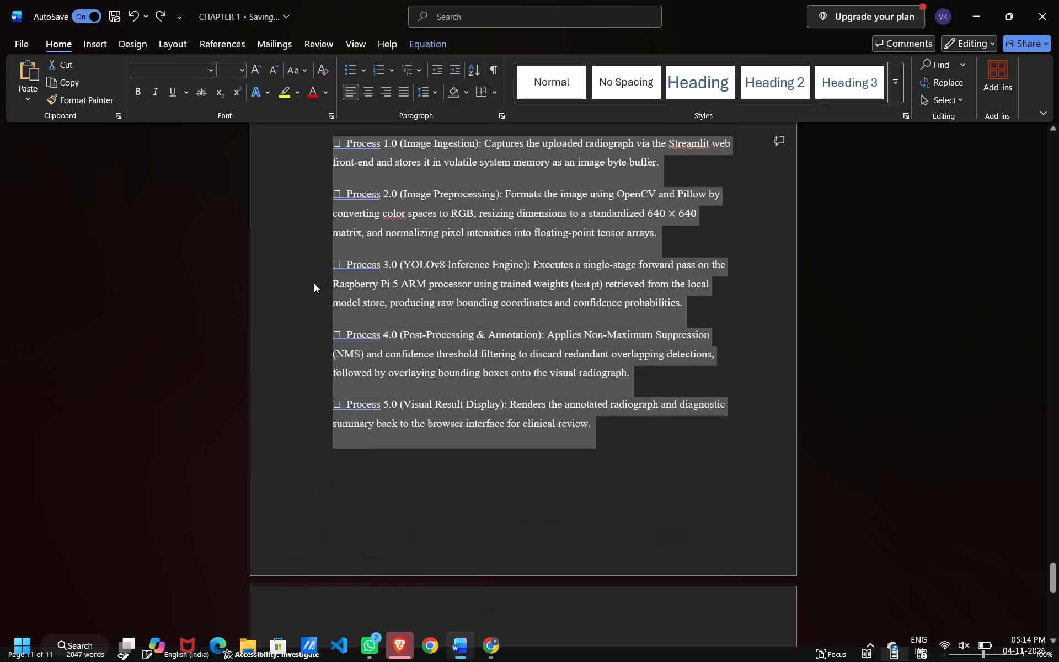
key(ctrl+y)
Remove the bullet and its indent from the Module 1 title under the 3.3 Module Description heading.
scroll(314, 283, down, 2)
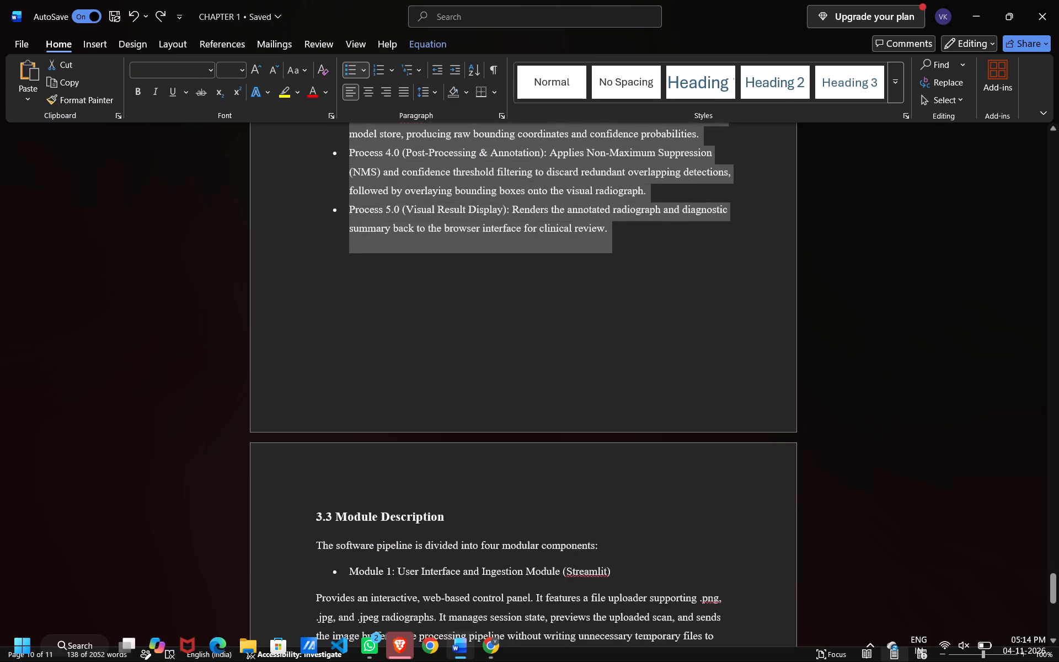
scroll(314, 283, down, 3)
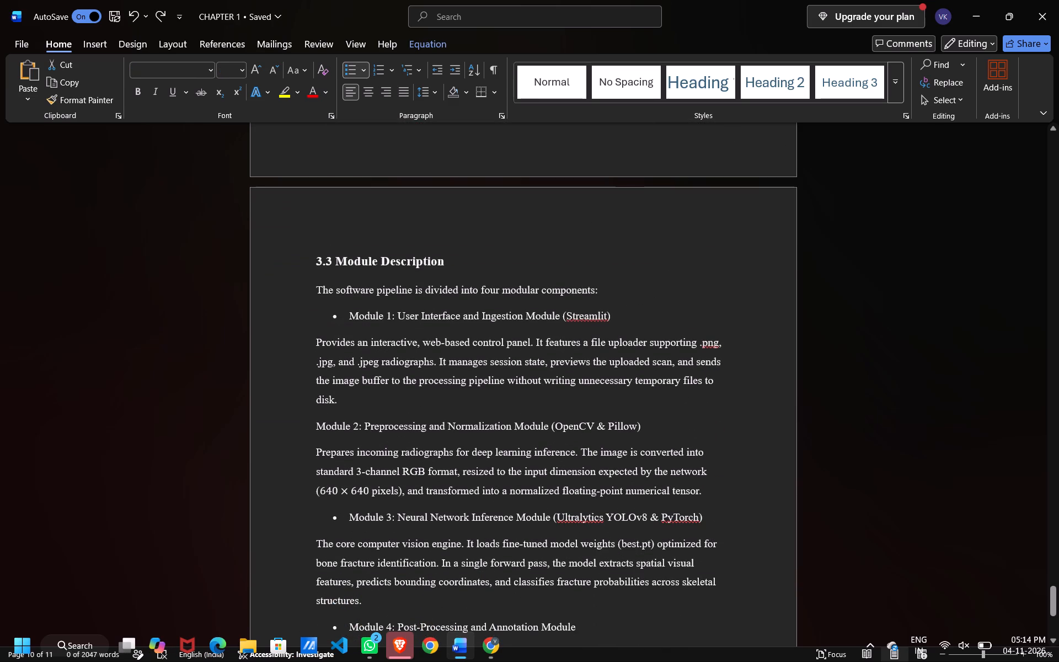
click(349, 319)
key(BackSpace)
key(BackSpace)
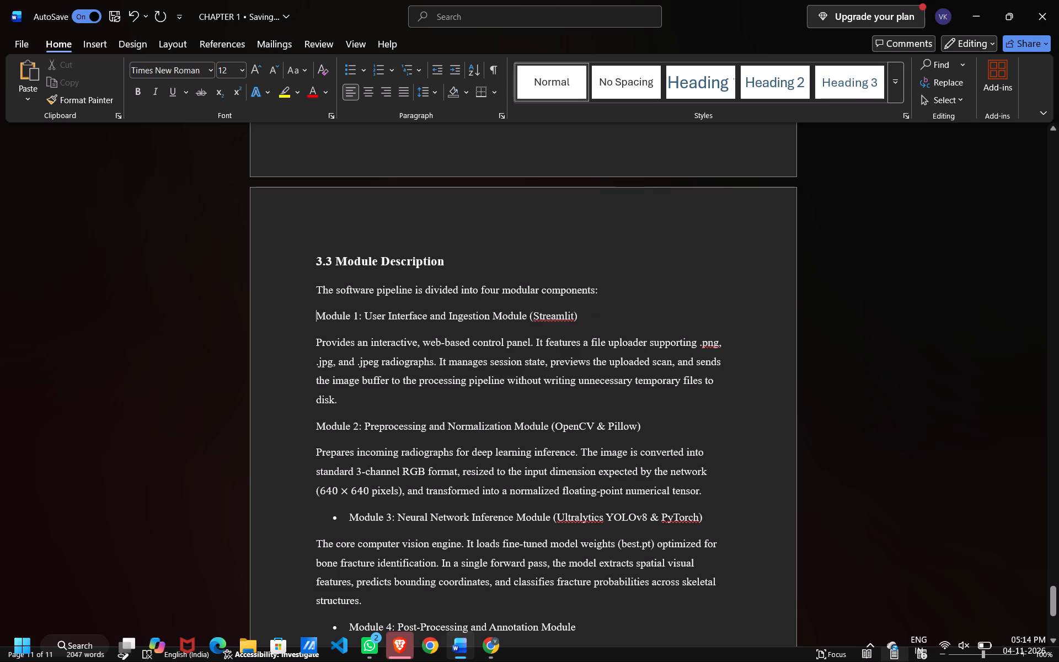
Insert two leading spaces before the Module 1: User Interface and Ingestion Module title.
key(End)
click(318, 316)
key(space)
key(Left)
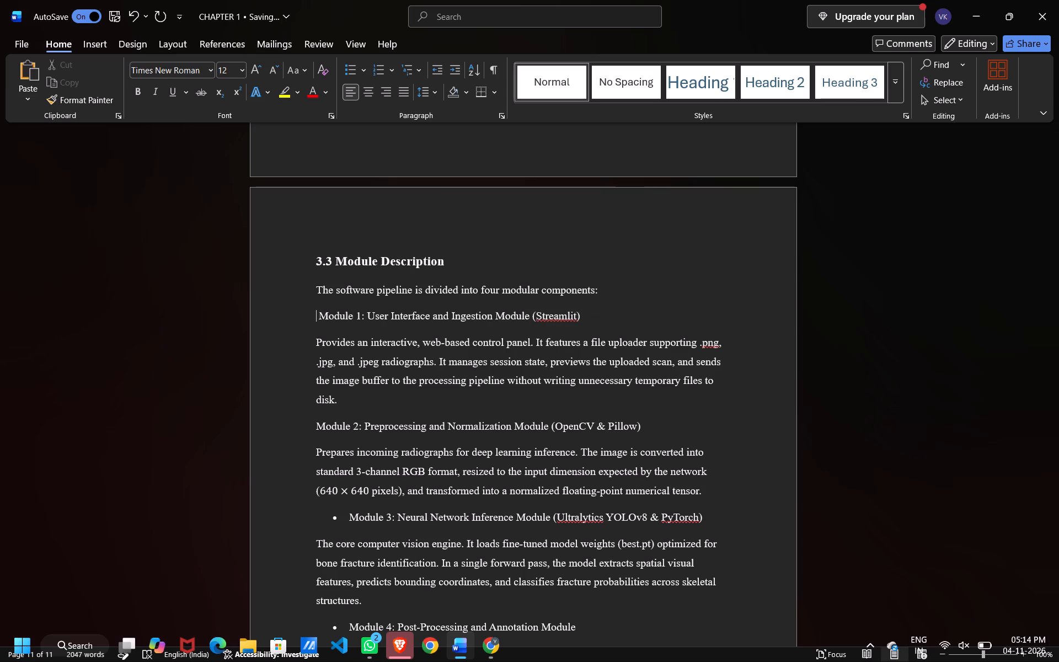
key(End)
key(Right)
key(Up)
key(space)
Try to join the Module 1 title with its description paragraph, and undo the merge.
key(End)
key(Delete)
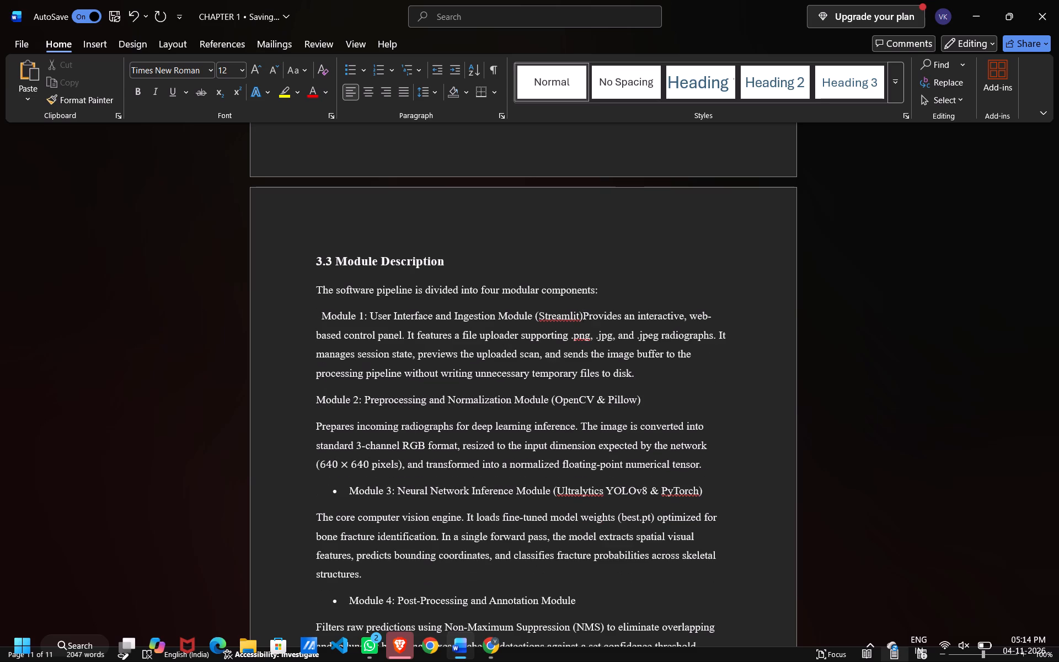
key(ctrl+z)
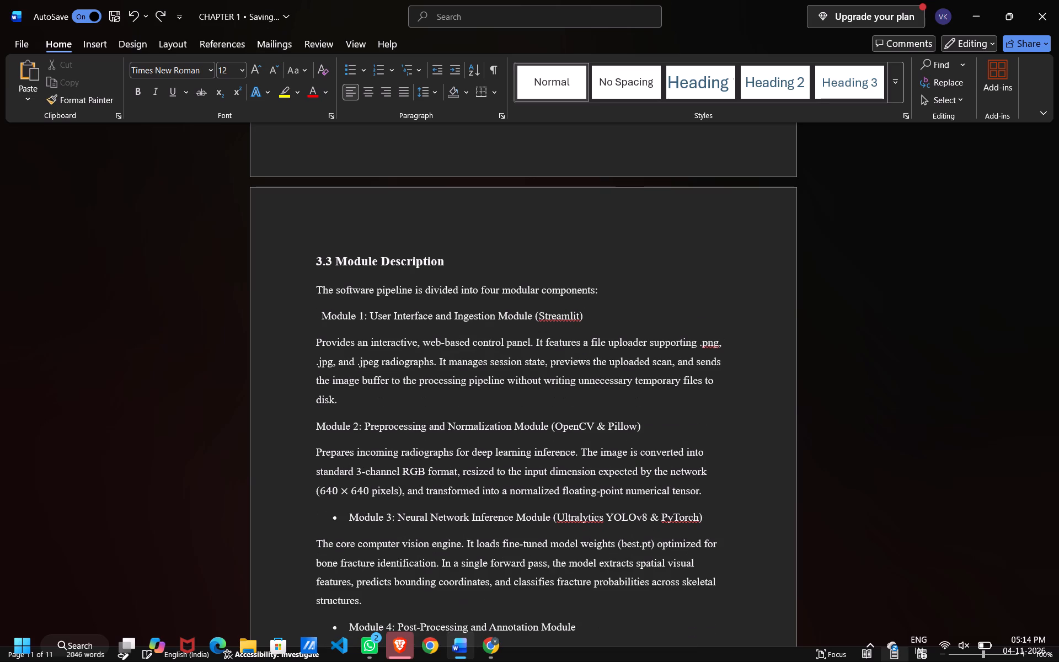
scroll(318, 316, up, 1)
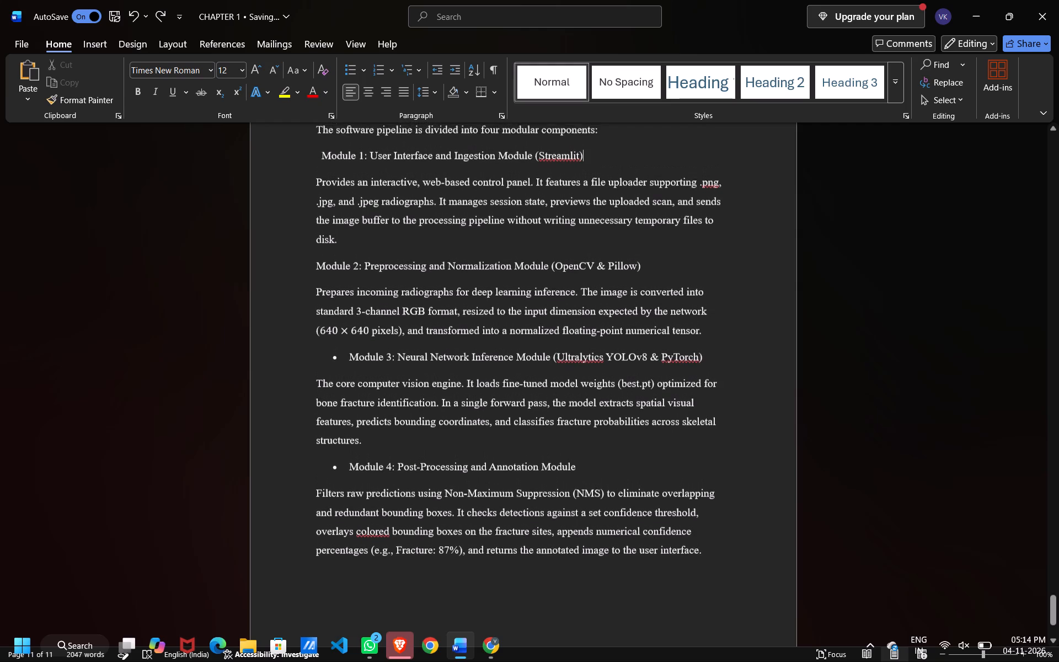
scroll(318, 316, up, 1)
scroll(318, 316, down, 4)
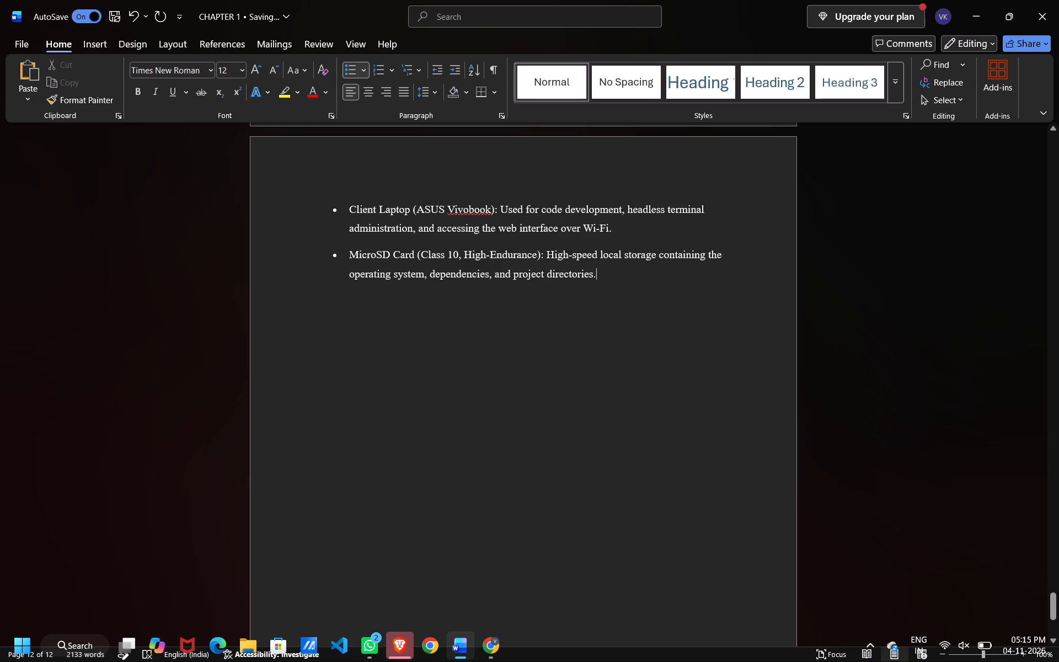
key(Return)
key(BackSpace)
key(BackSpace)
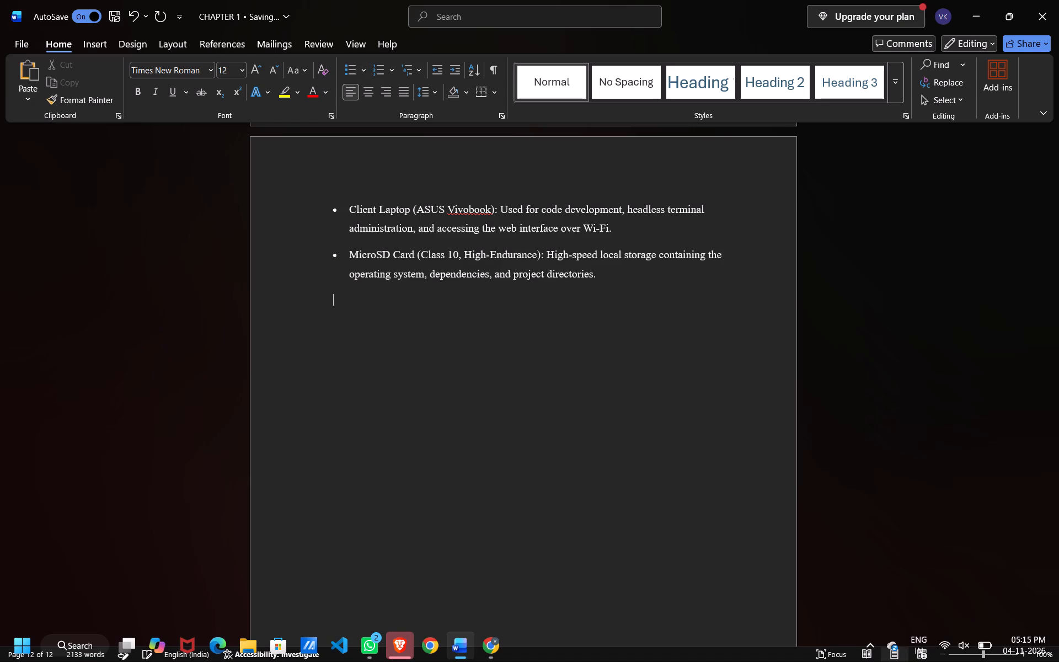
key(Return)
key(ctrl+v)
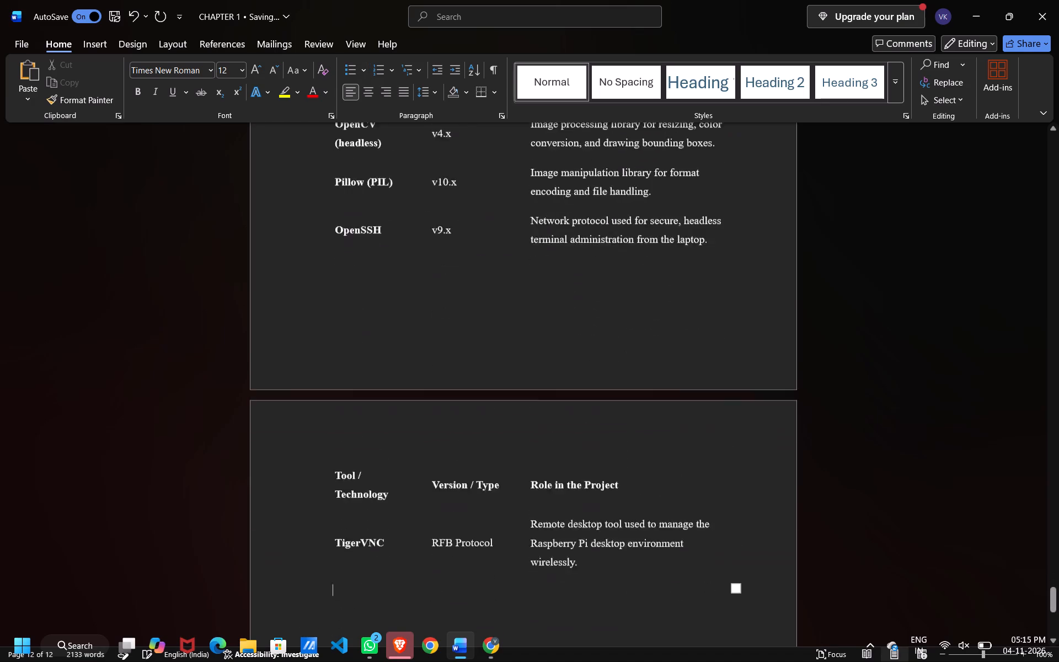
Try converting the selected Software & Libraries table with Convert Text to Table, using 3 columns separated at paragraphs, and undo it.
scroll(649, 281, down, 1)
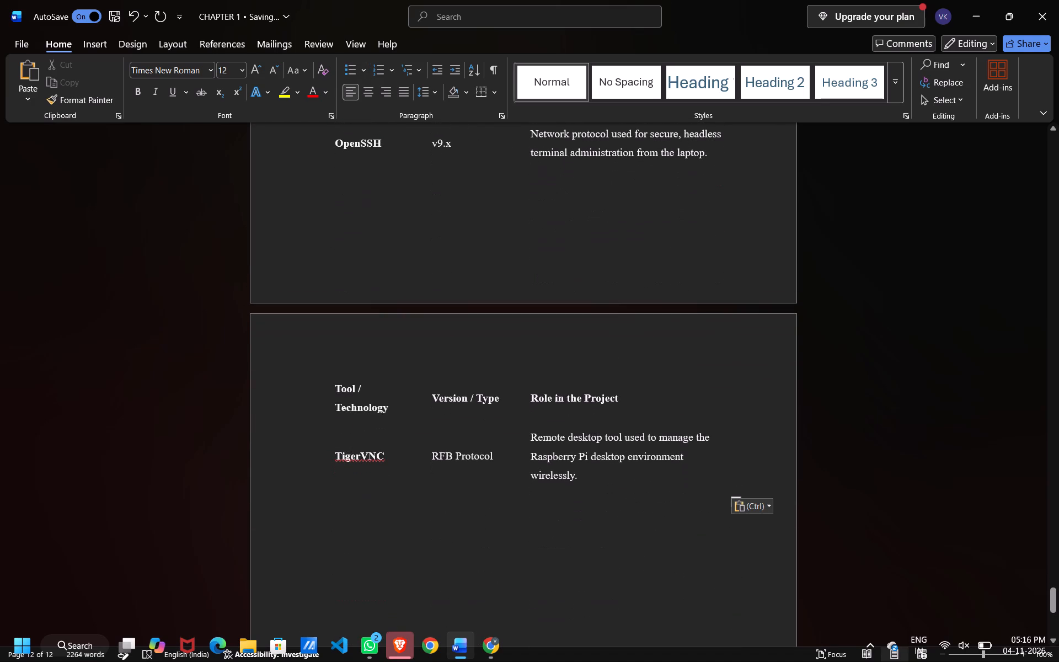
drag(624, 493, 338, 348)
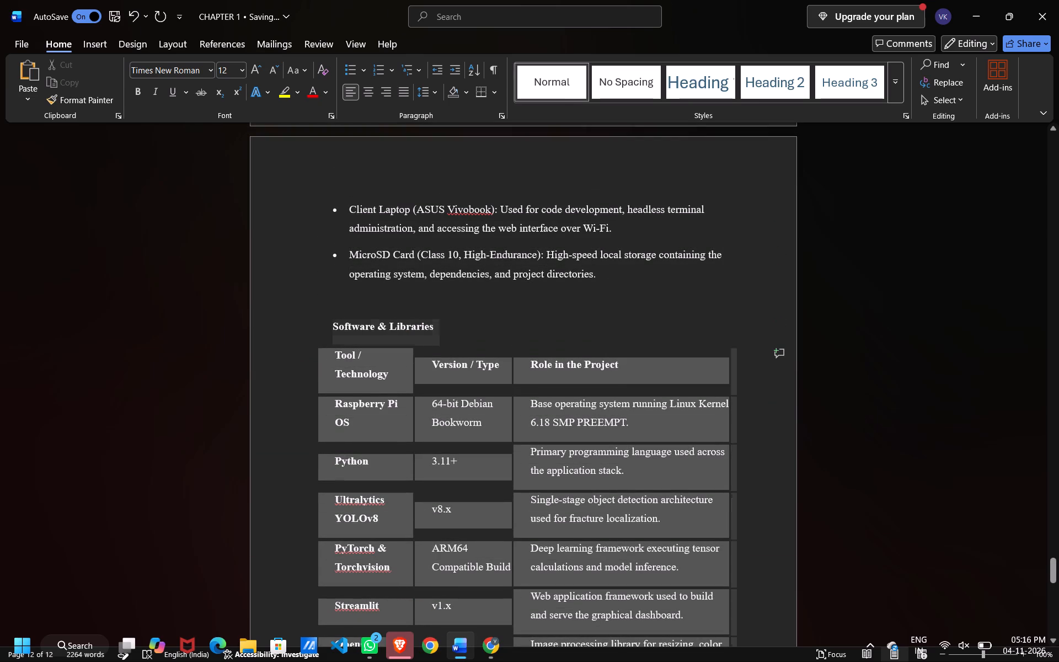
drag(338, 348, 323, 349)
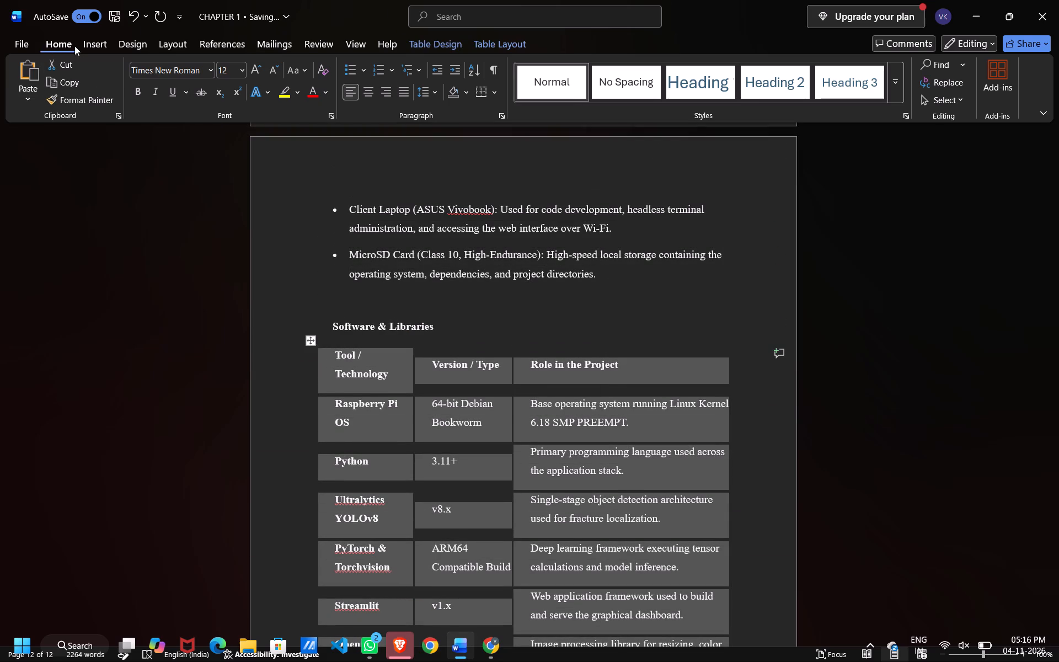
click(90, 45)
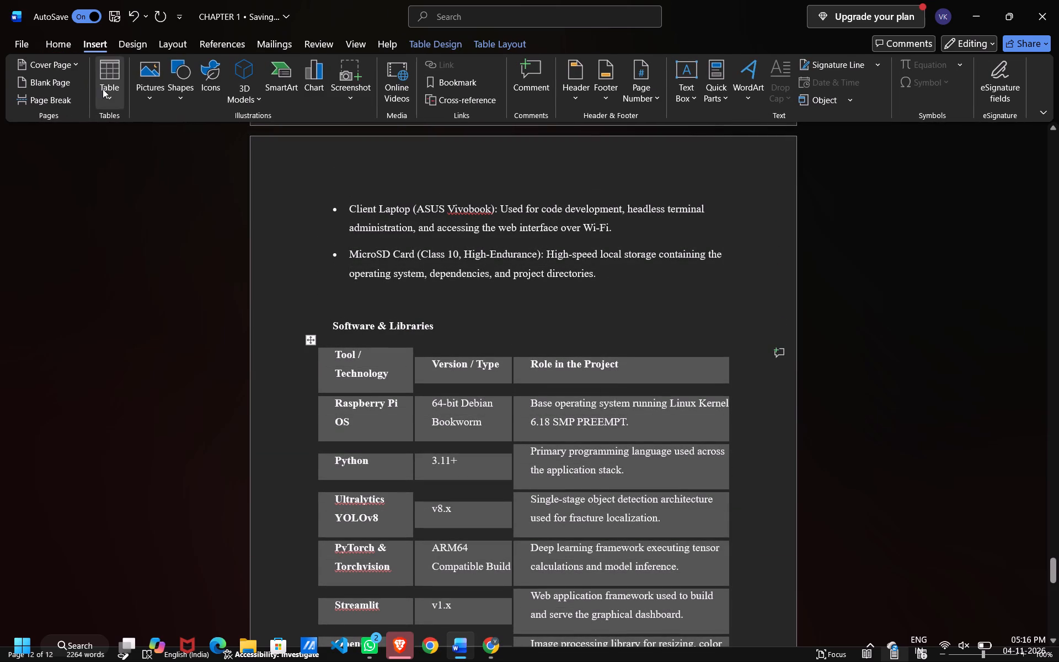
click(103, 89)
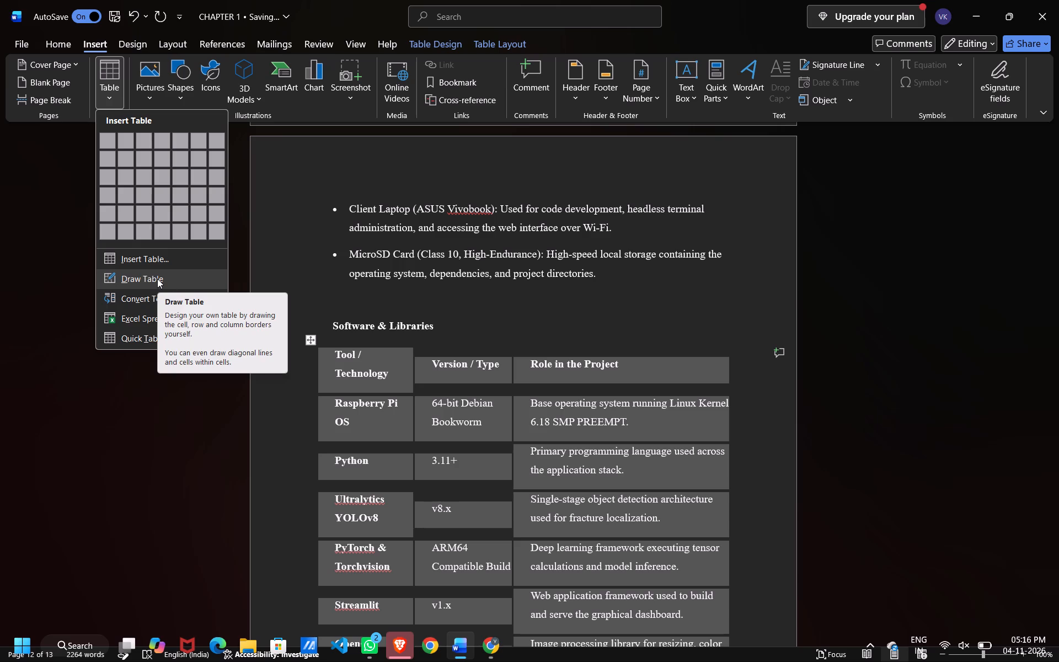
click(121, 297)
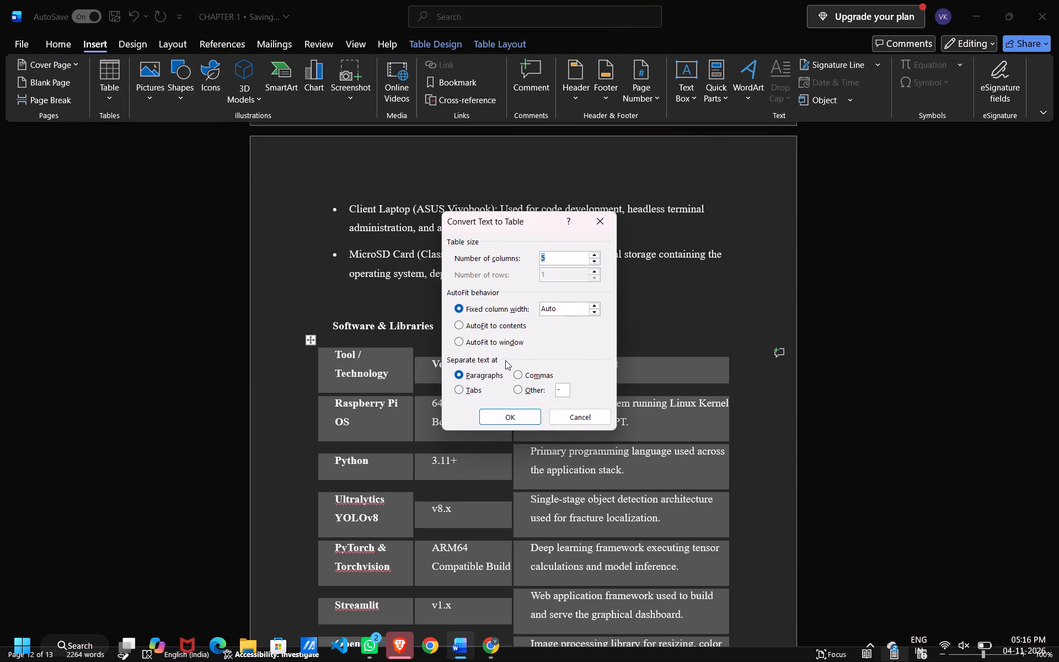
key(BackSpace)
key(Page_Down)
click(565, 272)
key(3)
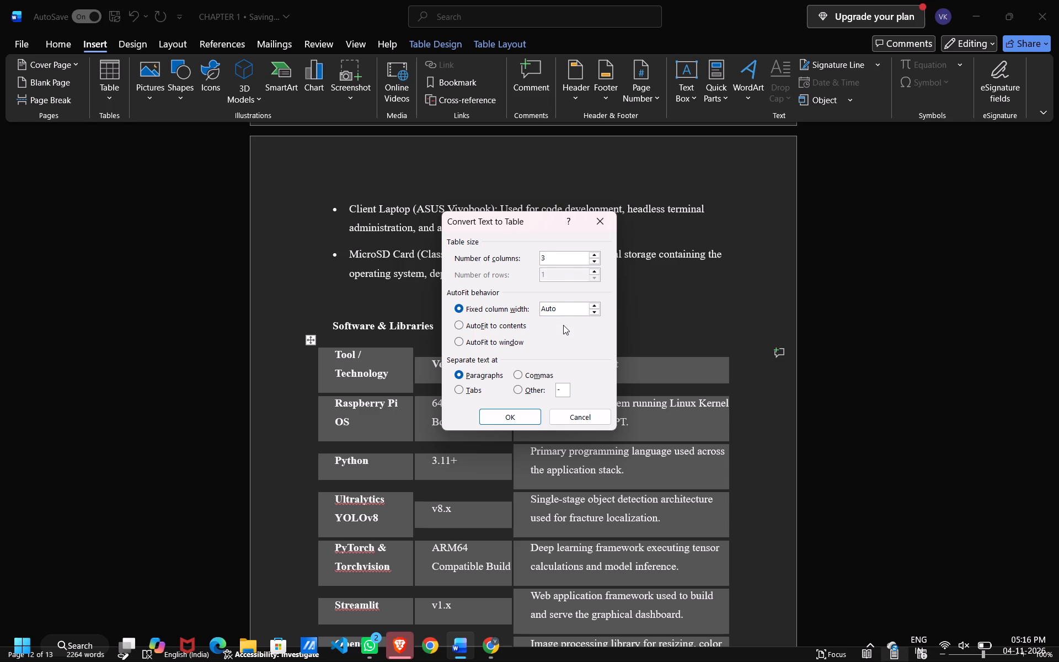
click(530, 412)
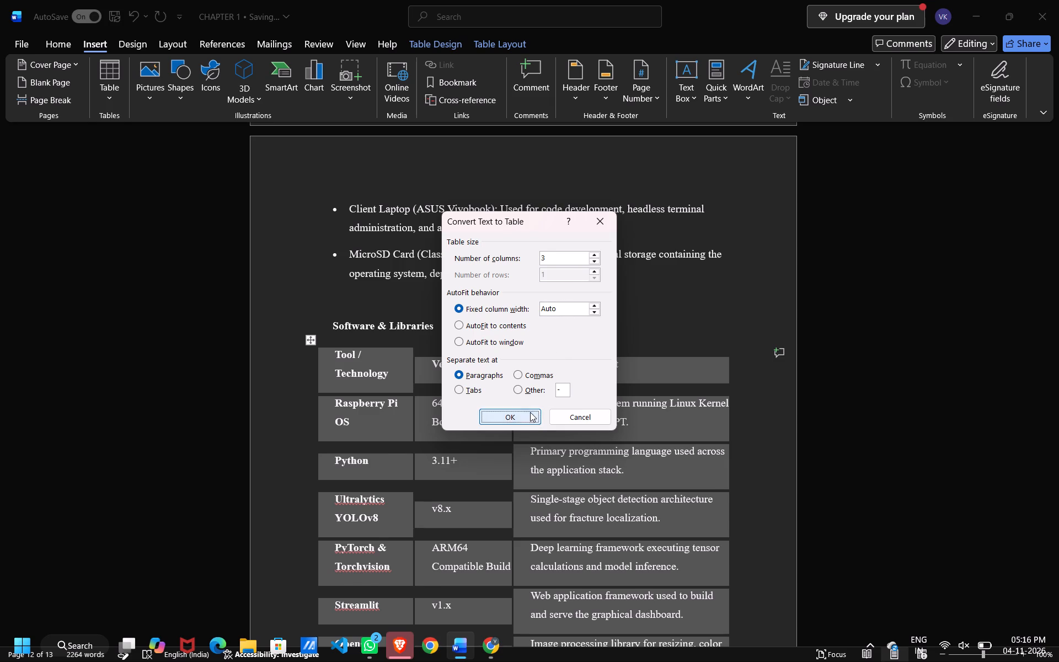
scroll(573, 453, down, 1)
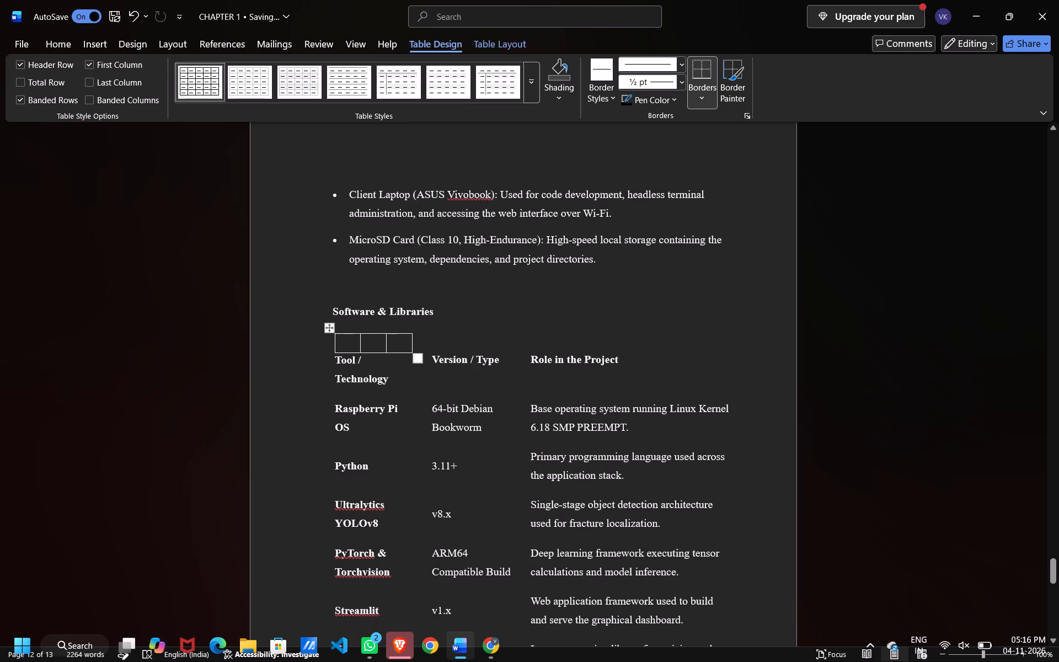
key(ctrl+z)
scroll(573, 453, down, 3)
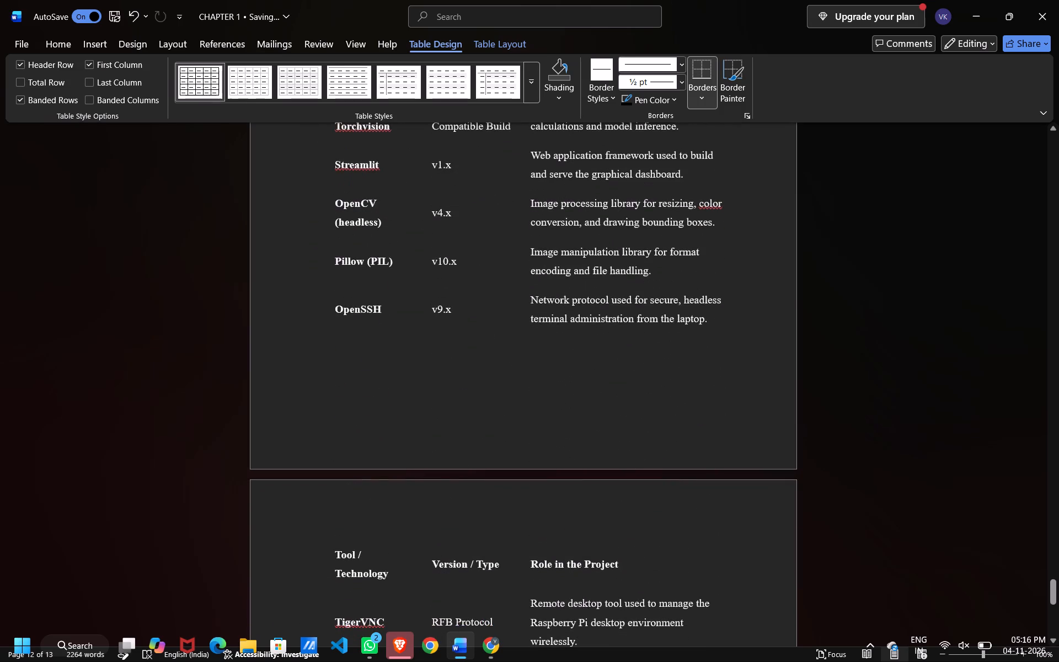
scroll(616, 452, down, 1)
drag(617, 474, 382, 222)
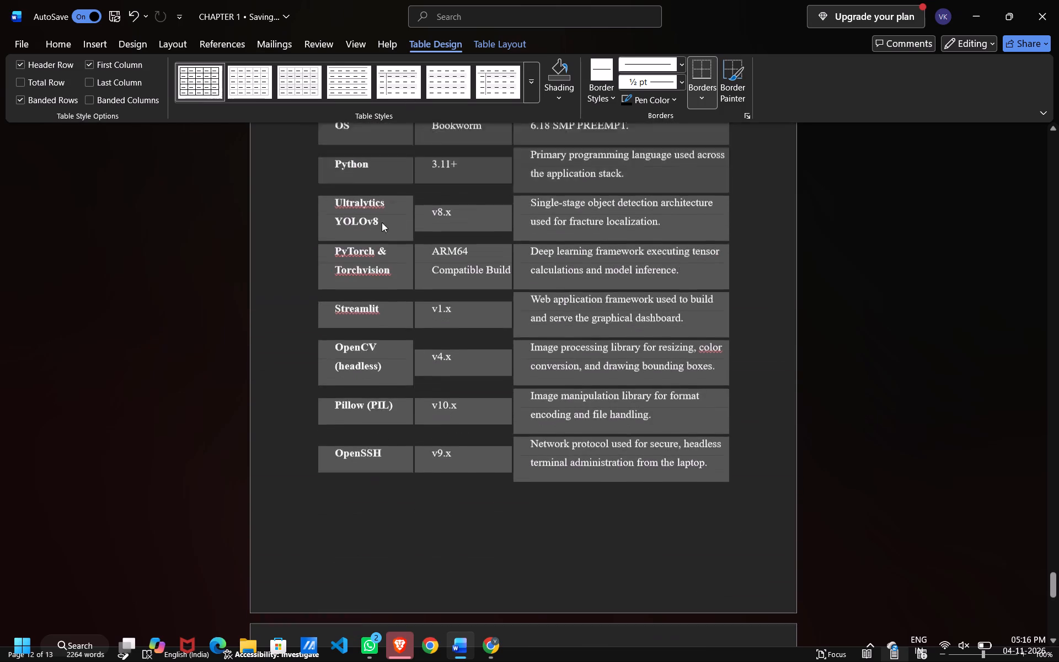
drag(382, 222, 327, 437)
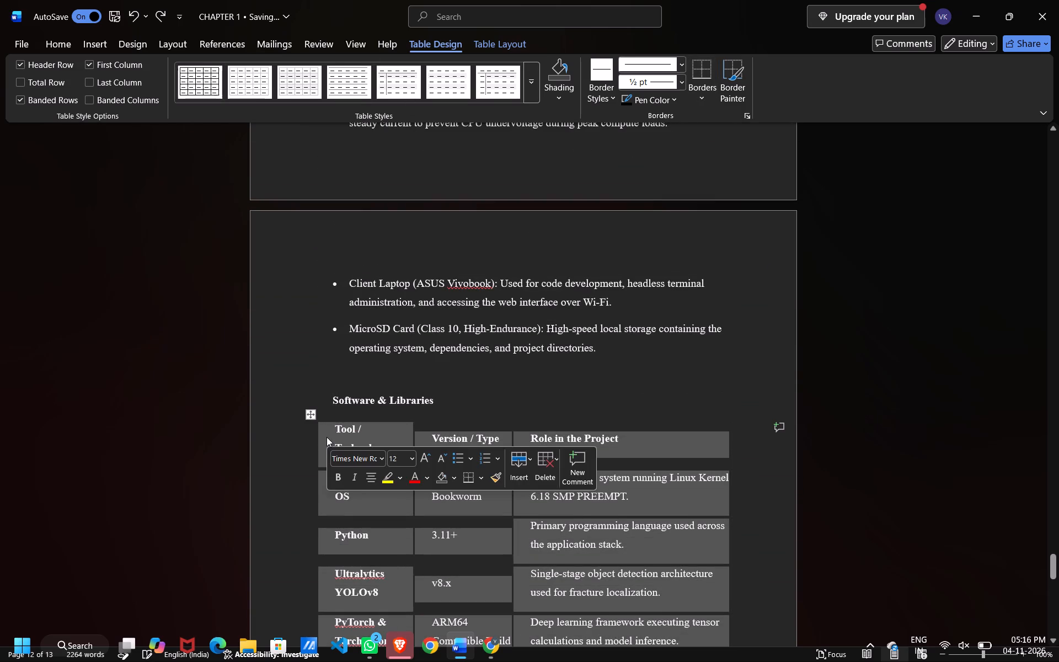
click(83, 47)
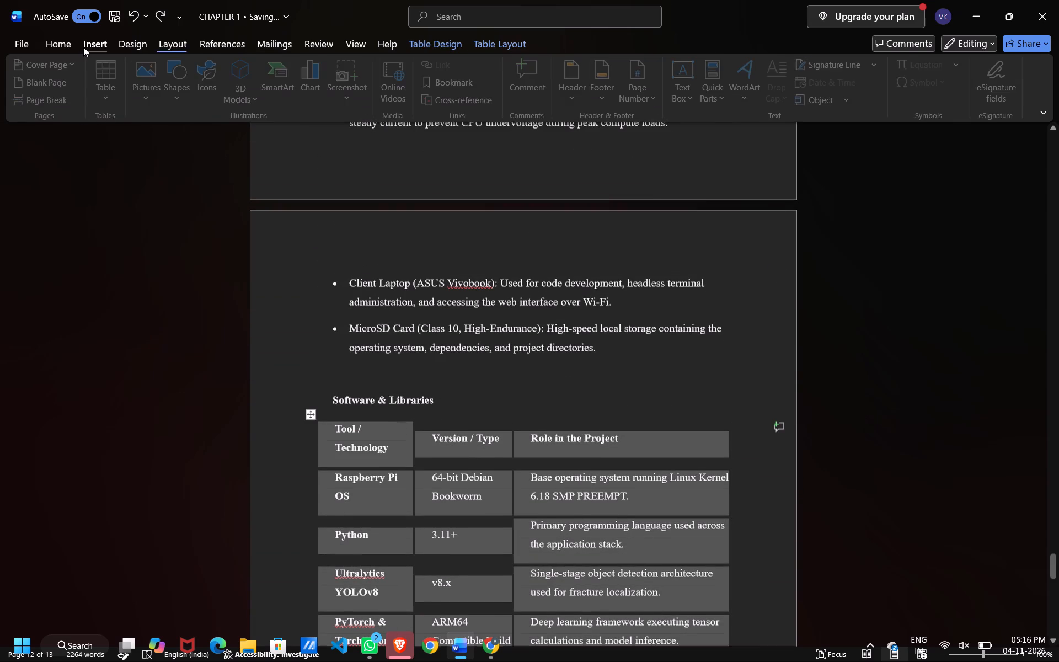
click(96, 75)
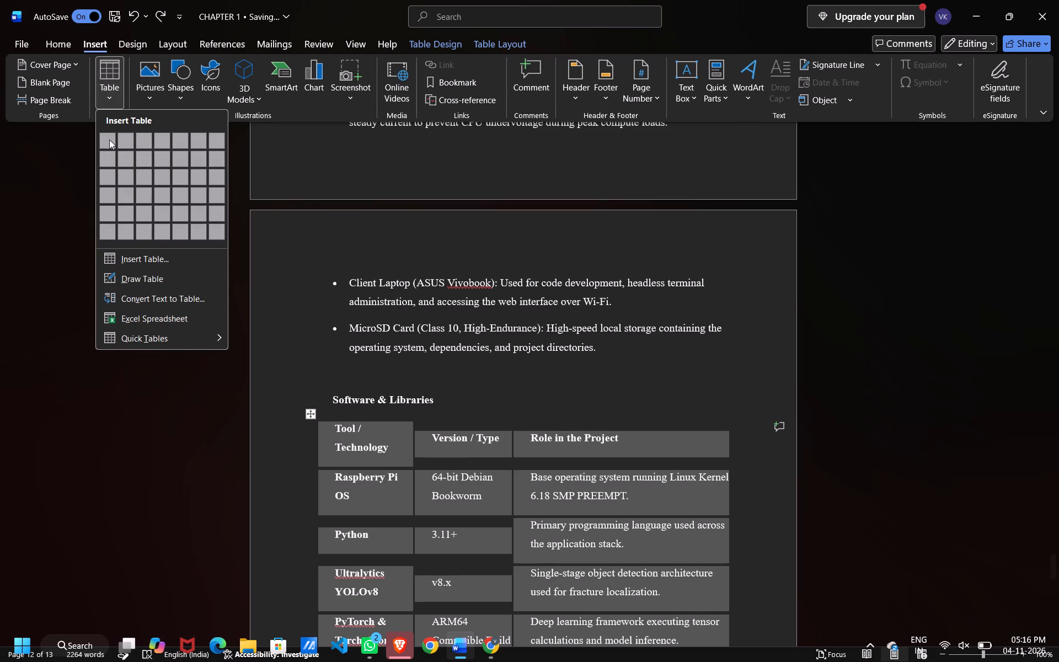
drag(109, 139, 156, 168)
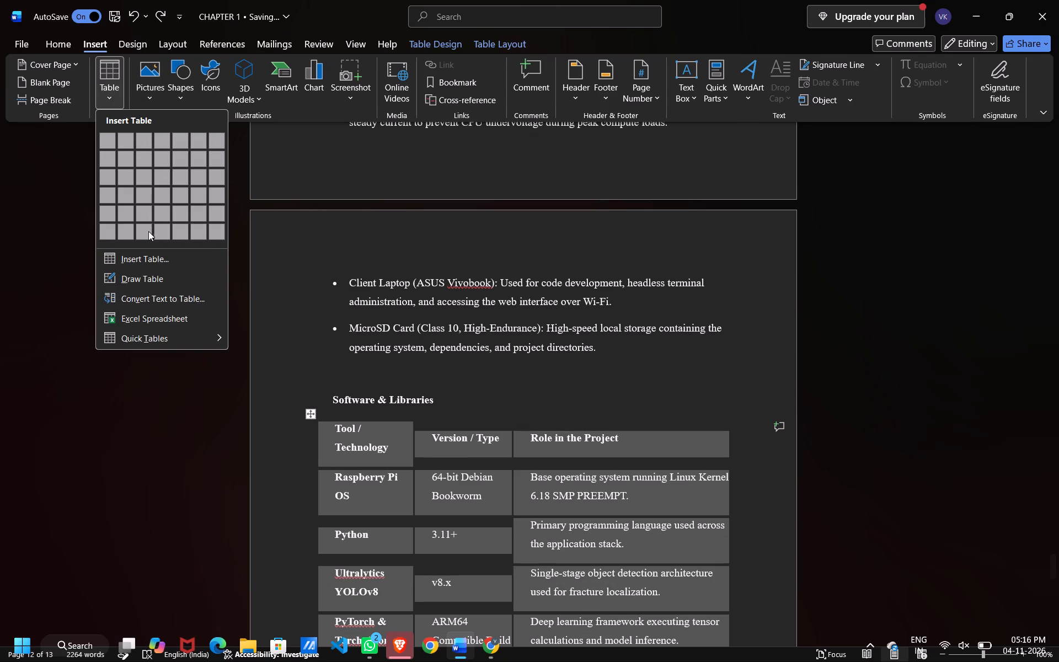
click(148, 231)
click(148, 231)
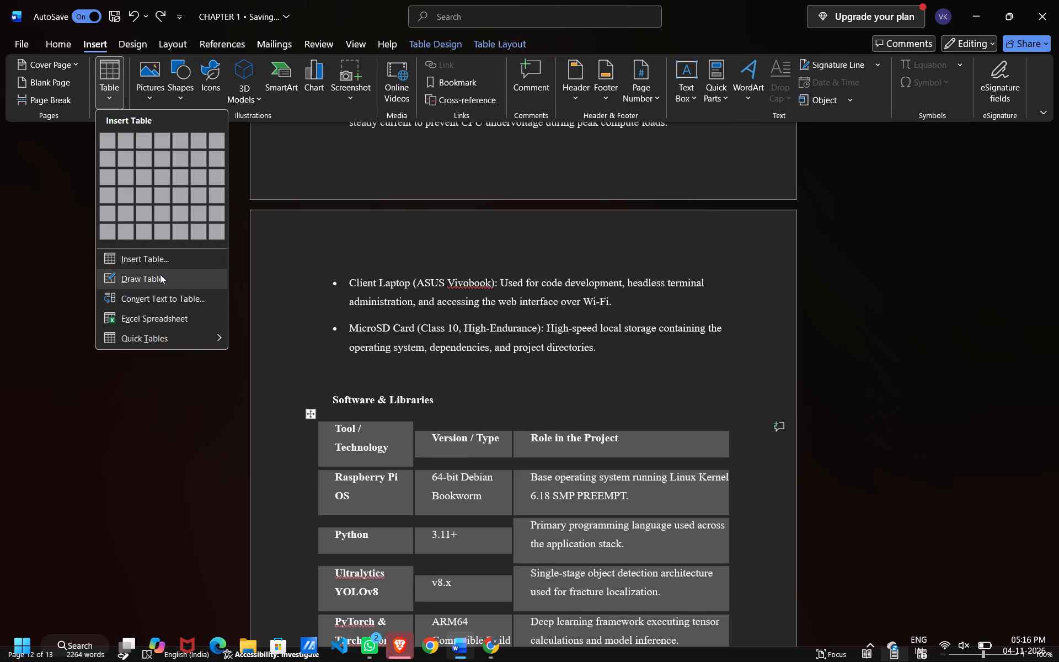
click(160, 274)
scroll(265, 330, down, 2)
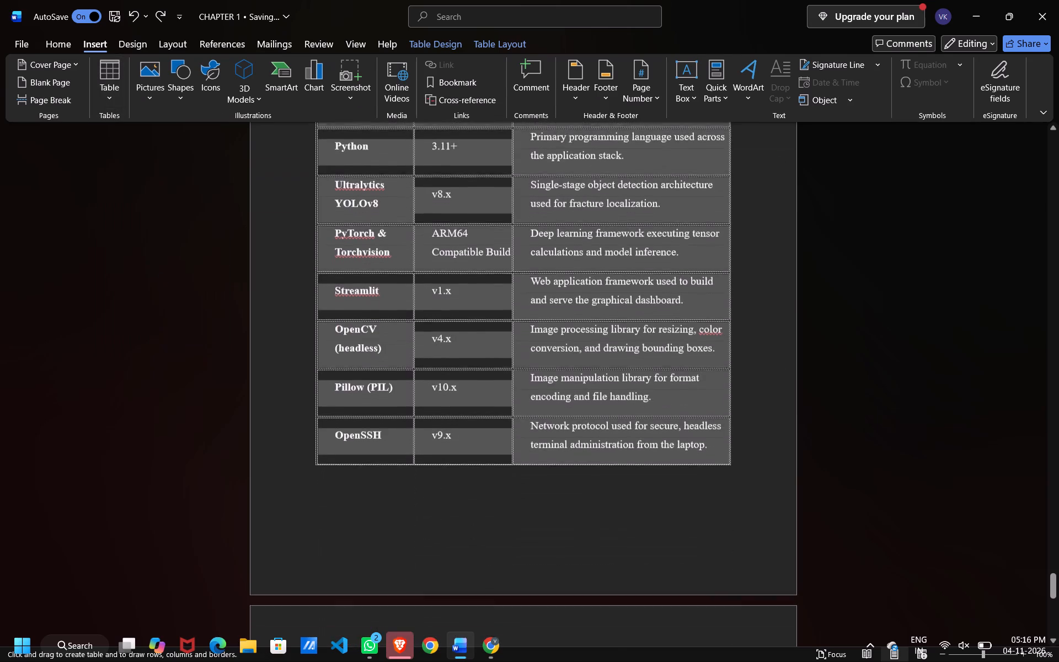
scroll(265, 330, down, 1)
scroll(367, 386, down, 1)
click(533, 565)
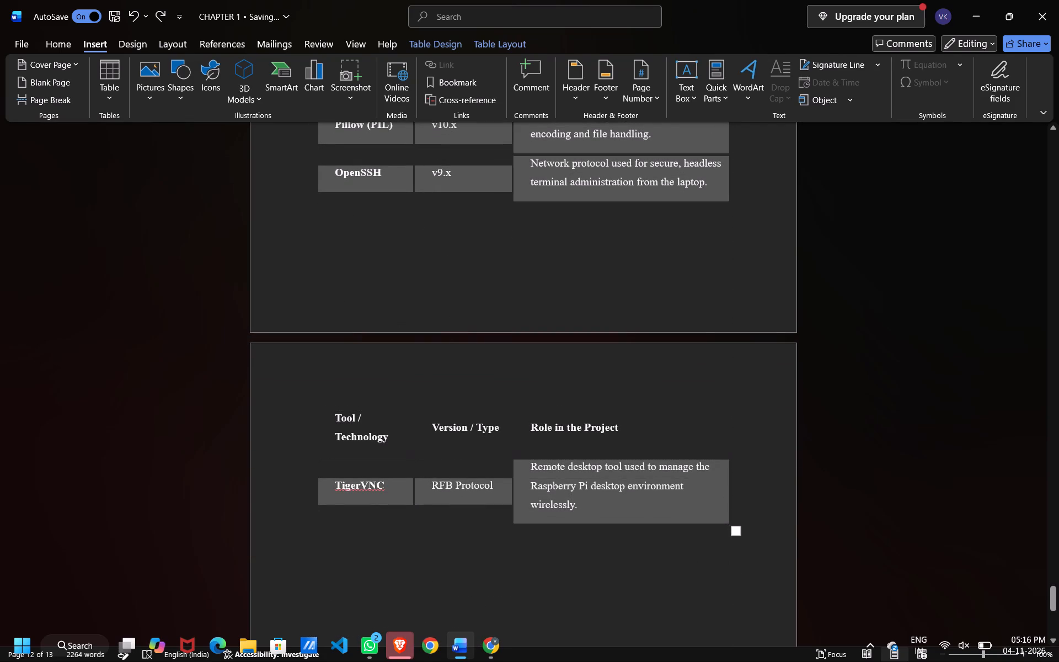
Resize the Software & Libraries table to span about the full text width, with all rows through TigerVNC on one page.
scroll(591, 509, up, 3)
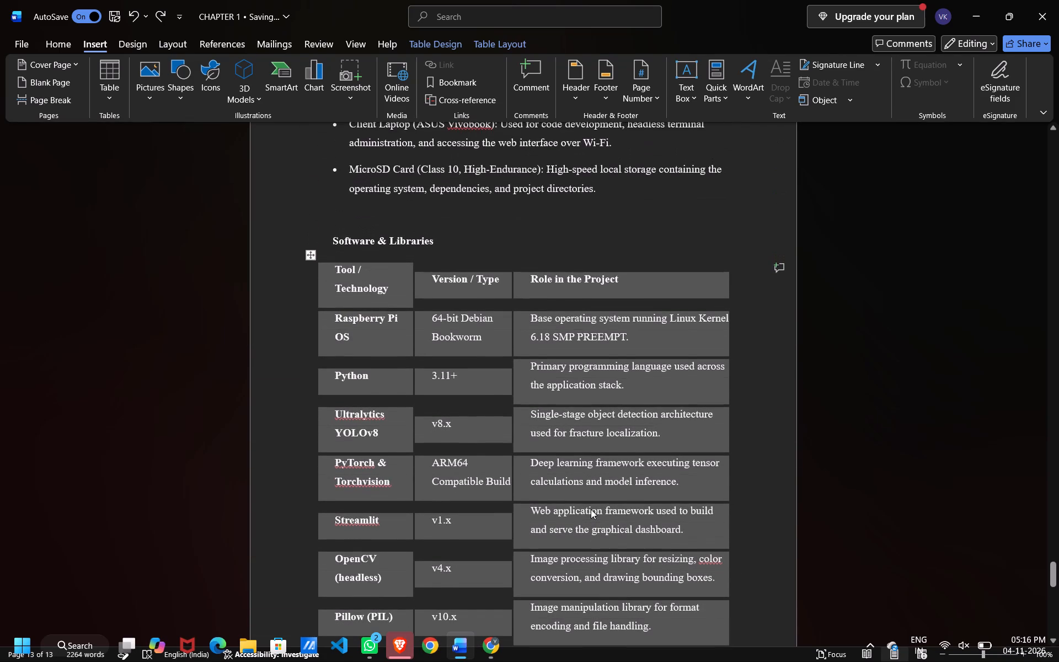
scroll(507, 451, down, 1)
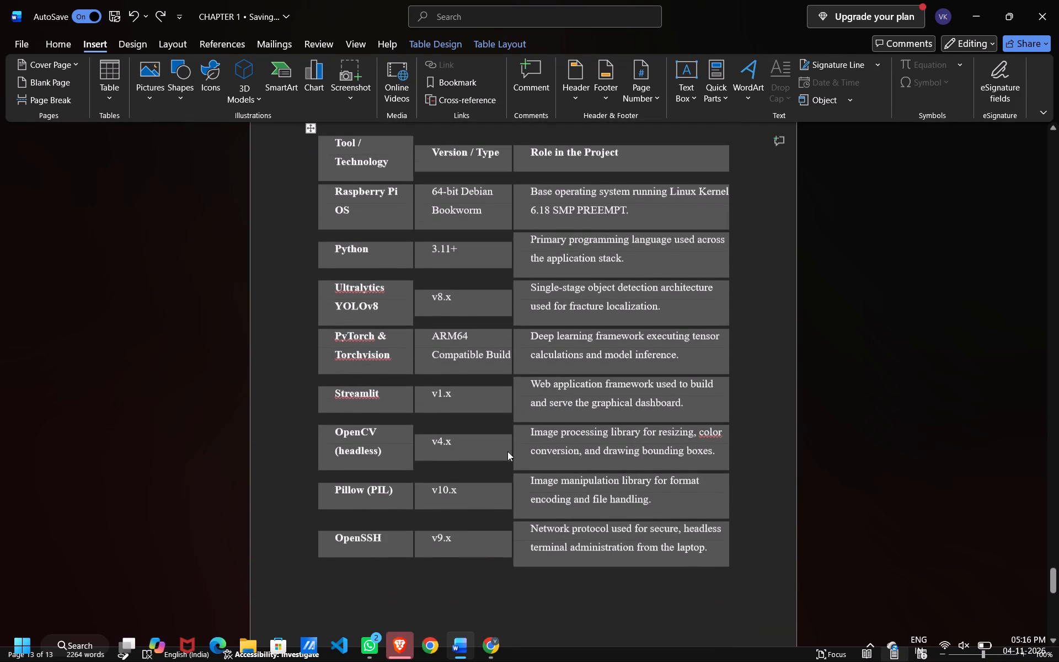
scroll(423, 349, down, 2)
scroll(500, 450, down, 1)
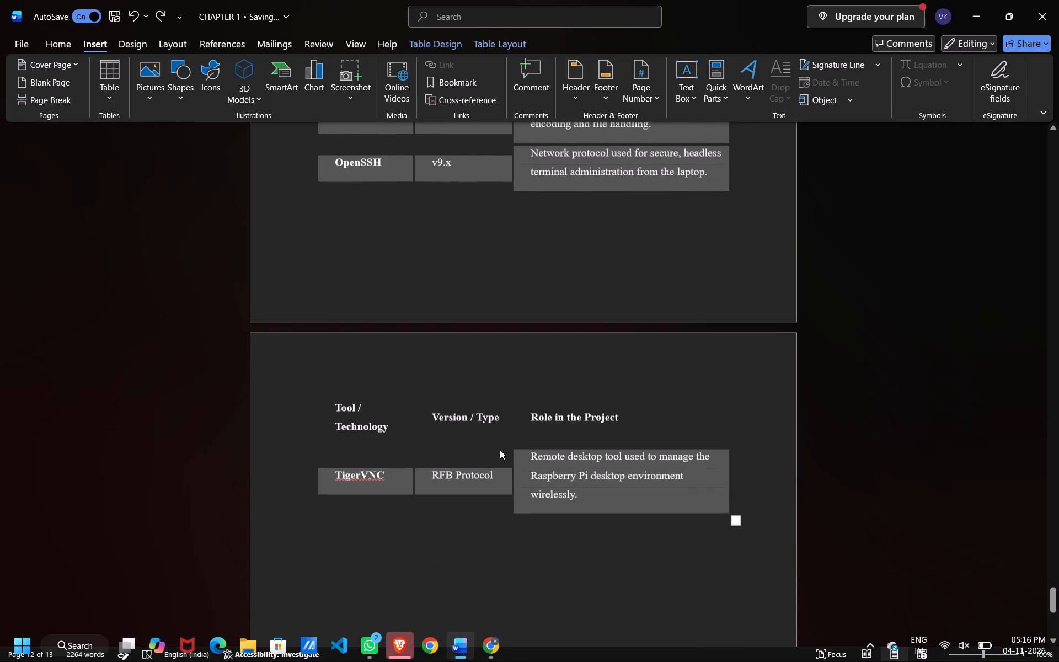
scroll(500, 450, down, 1)
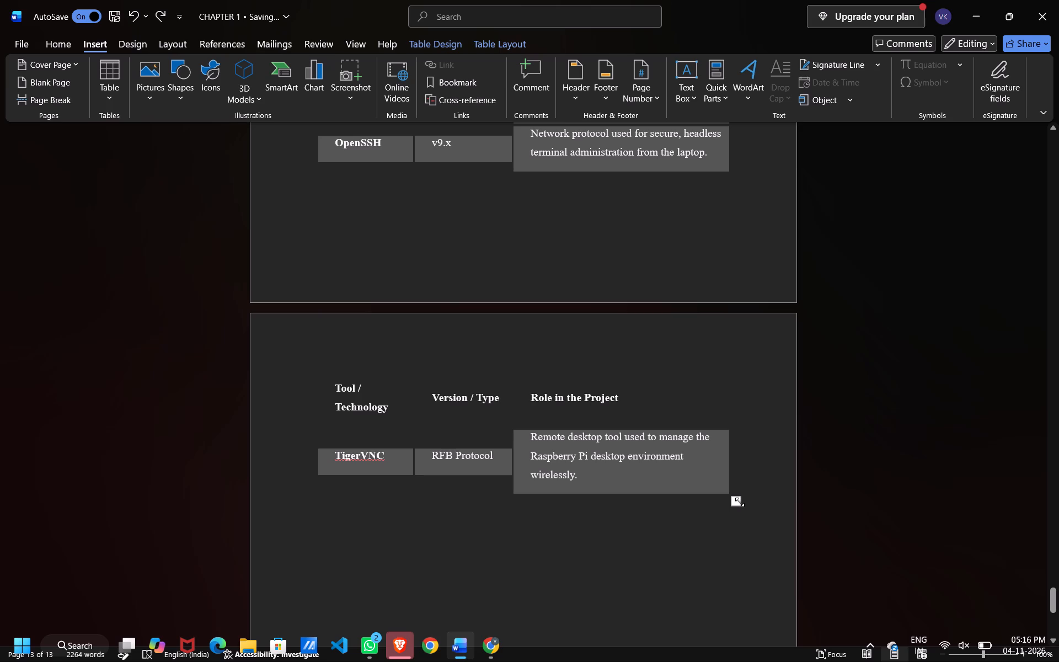
drag(740, 502, 642, 252)
scroll(642, 252, down, 1)
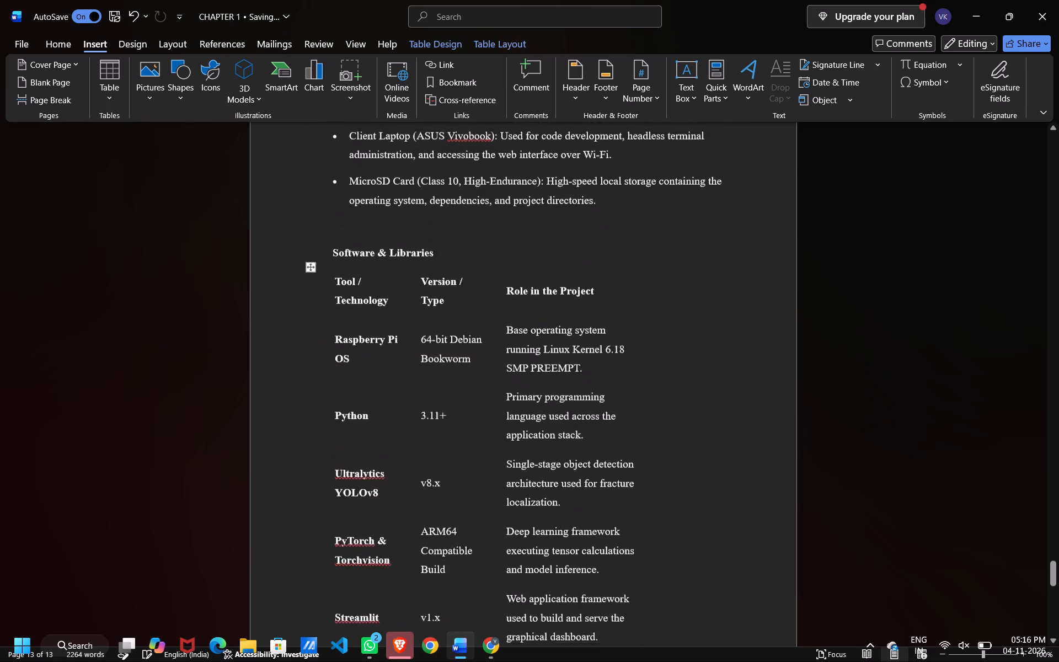
scroll(642, 252, down, 1)
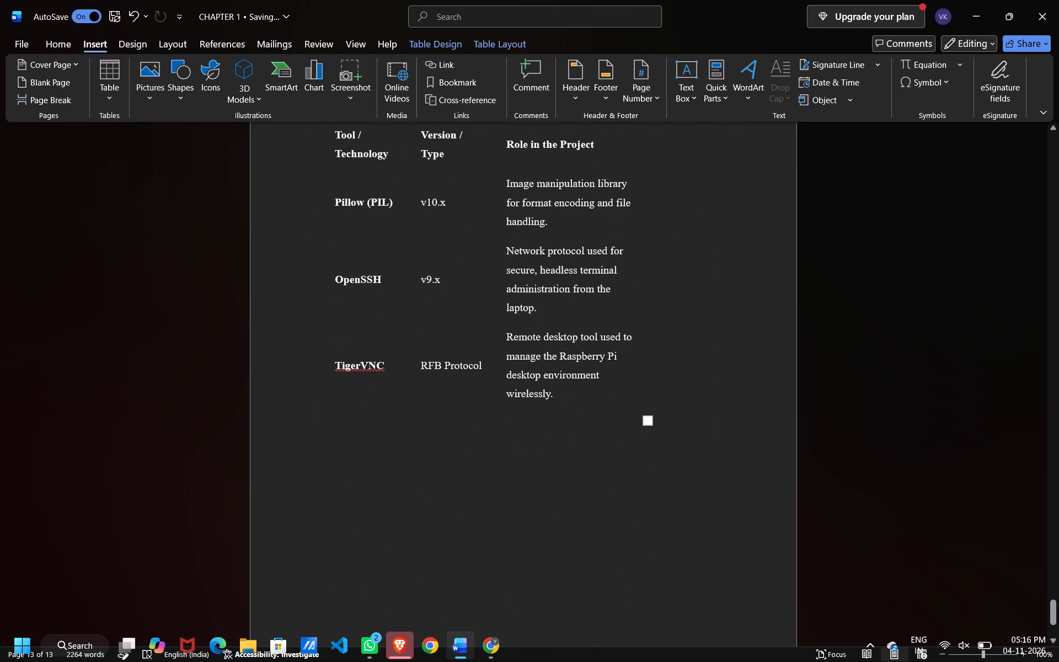
drag(646, 420, 739, 418)
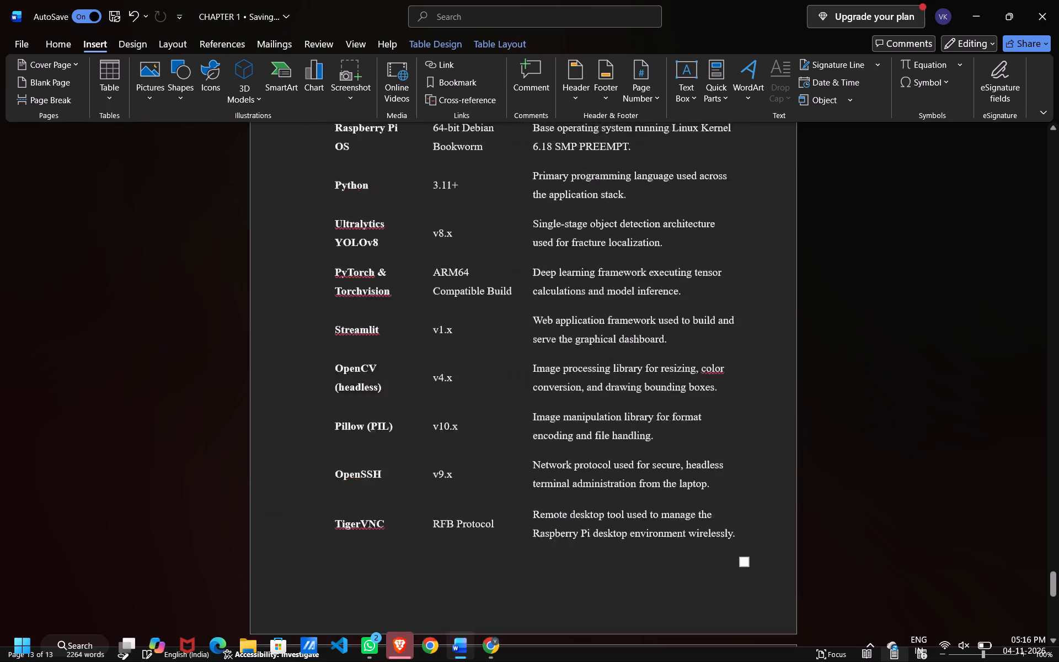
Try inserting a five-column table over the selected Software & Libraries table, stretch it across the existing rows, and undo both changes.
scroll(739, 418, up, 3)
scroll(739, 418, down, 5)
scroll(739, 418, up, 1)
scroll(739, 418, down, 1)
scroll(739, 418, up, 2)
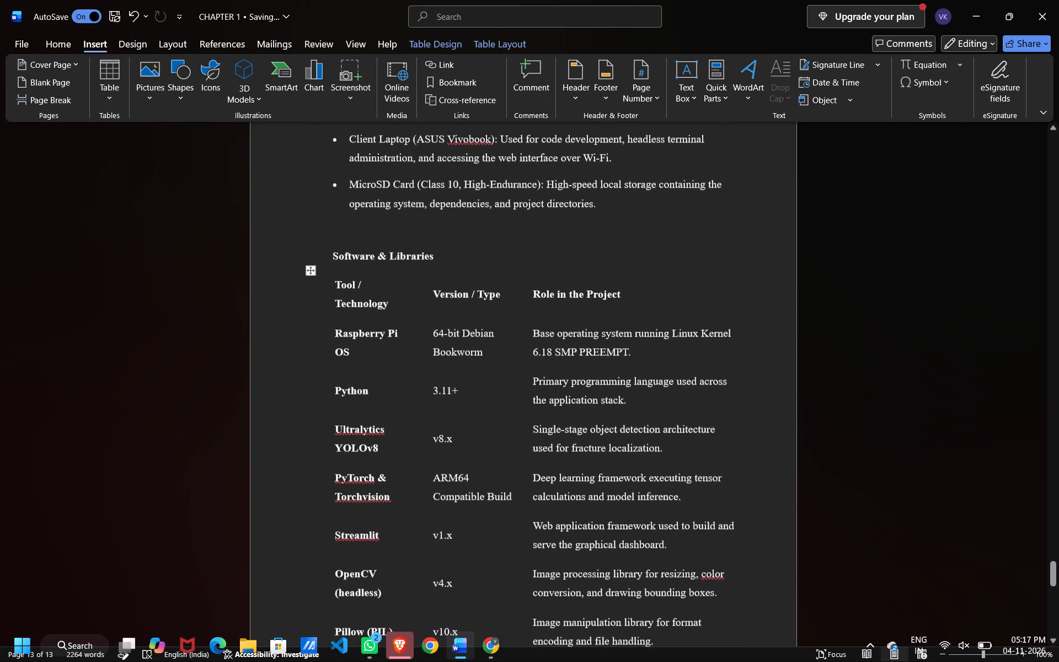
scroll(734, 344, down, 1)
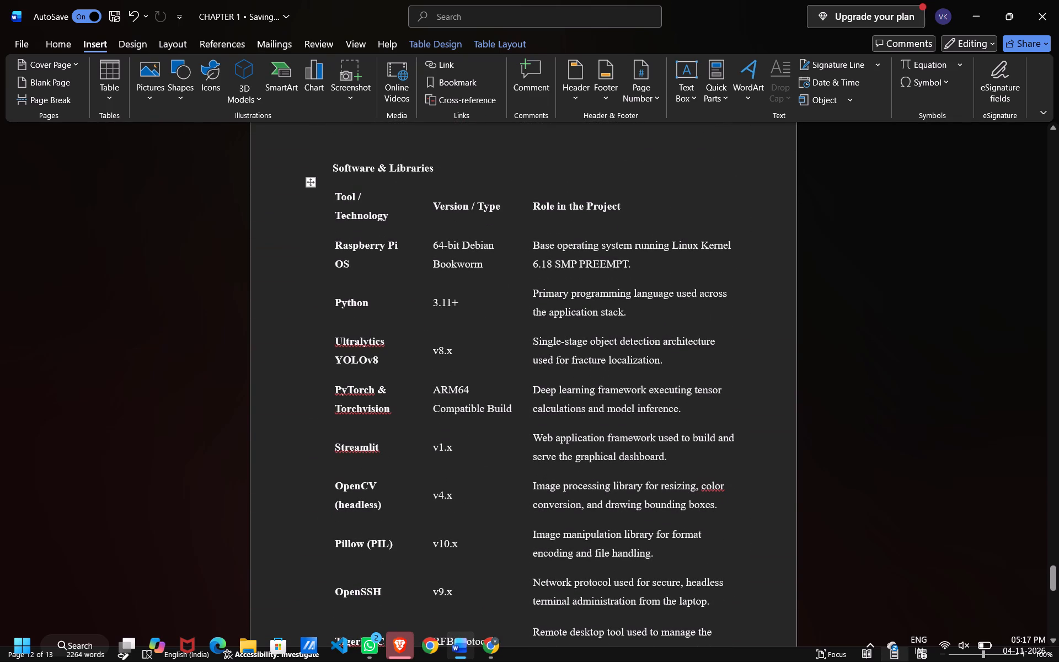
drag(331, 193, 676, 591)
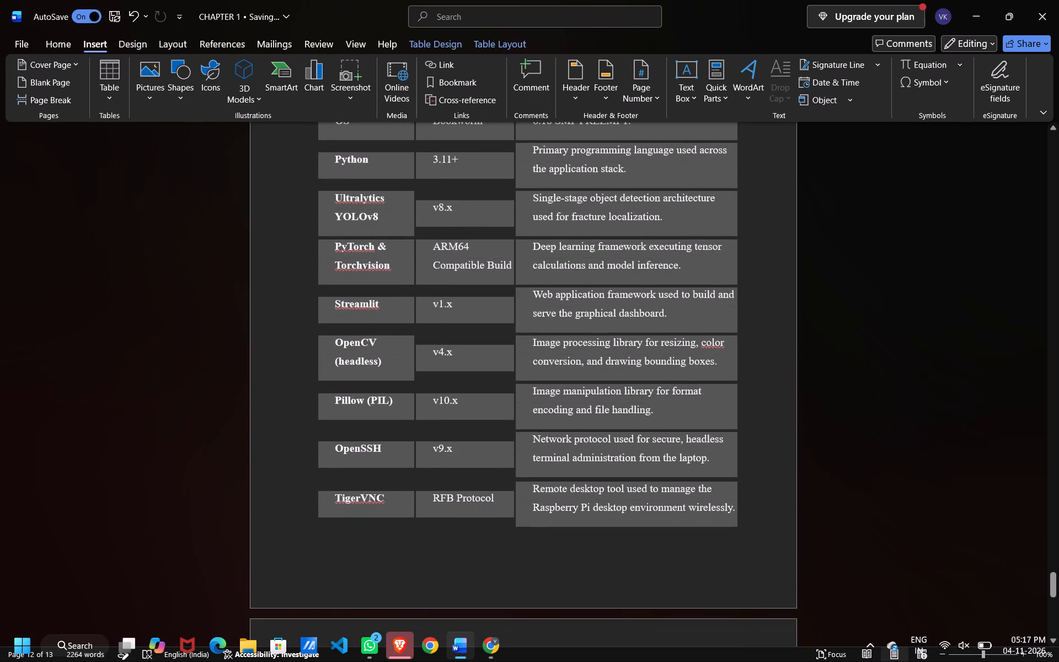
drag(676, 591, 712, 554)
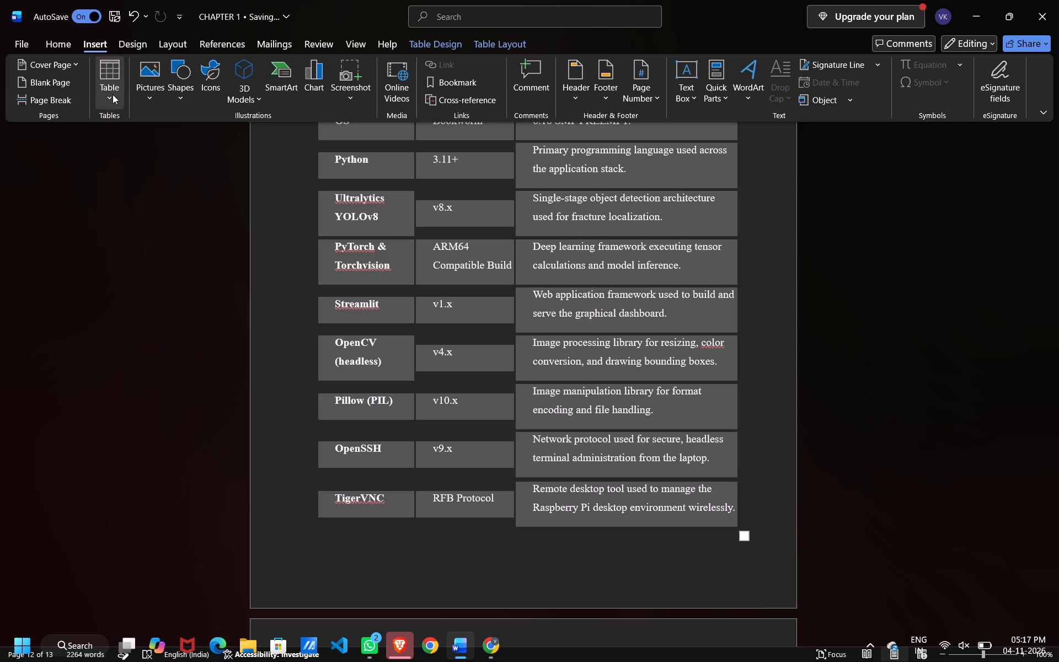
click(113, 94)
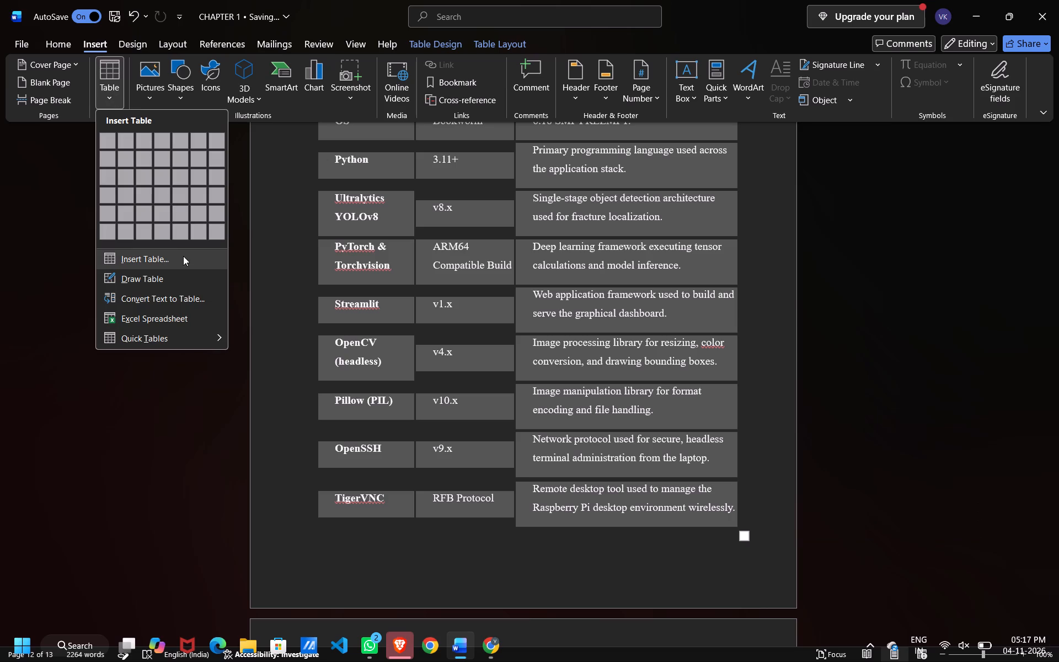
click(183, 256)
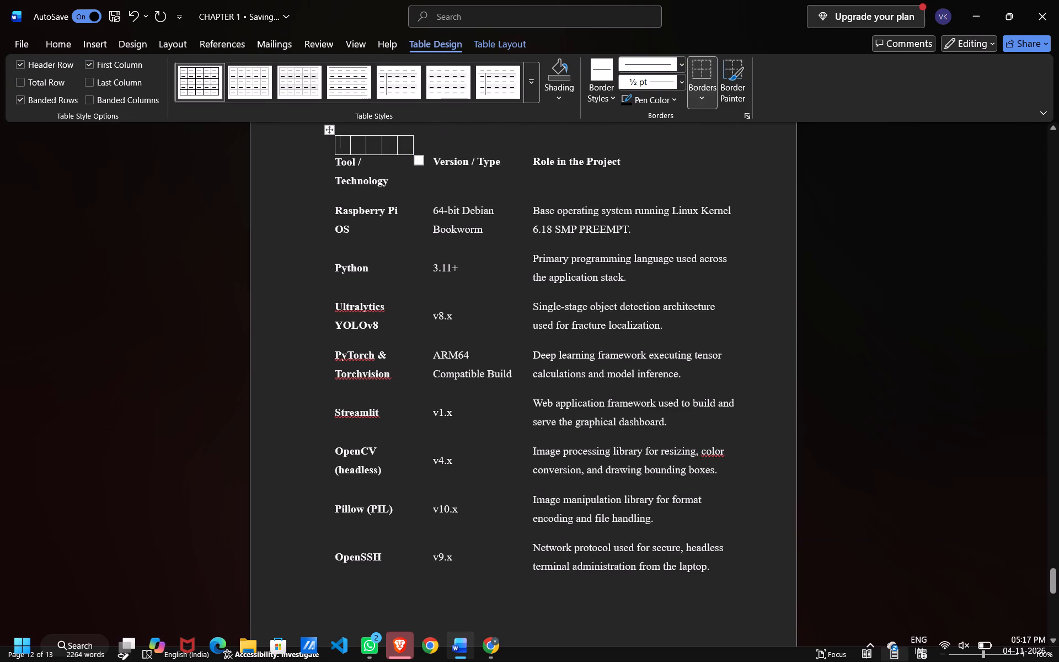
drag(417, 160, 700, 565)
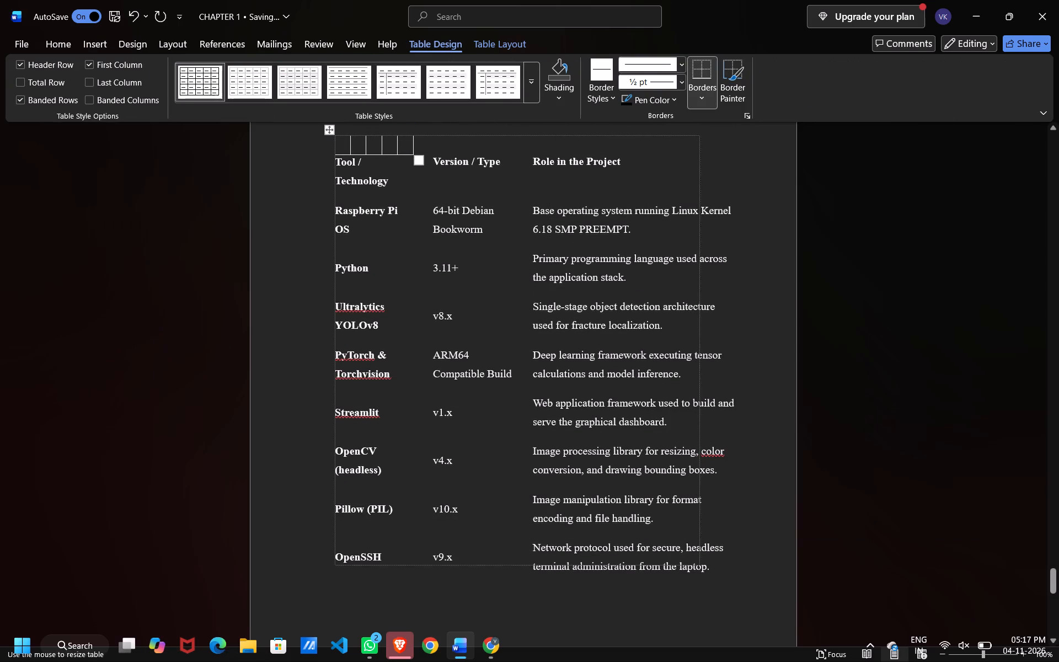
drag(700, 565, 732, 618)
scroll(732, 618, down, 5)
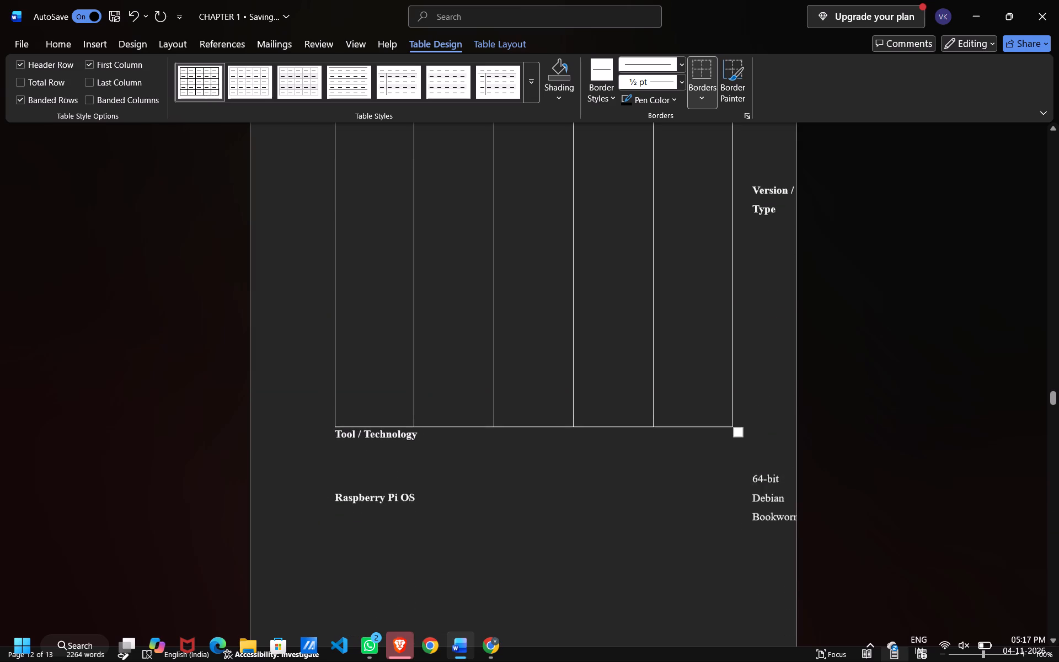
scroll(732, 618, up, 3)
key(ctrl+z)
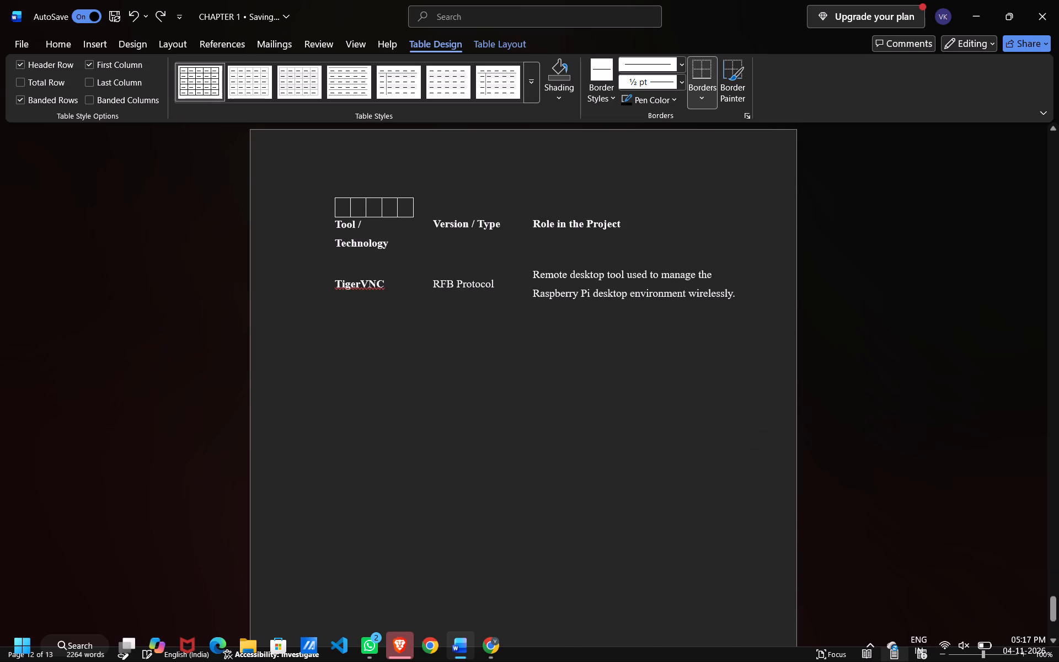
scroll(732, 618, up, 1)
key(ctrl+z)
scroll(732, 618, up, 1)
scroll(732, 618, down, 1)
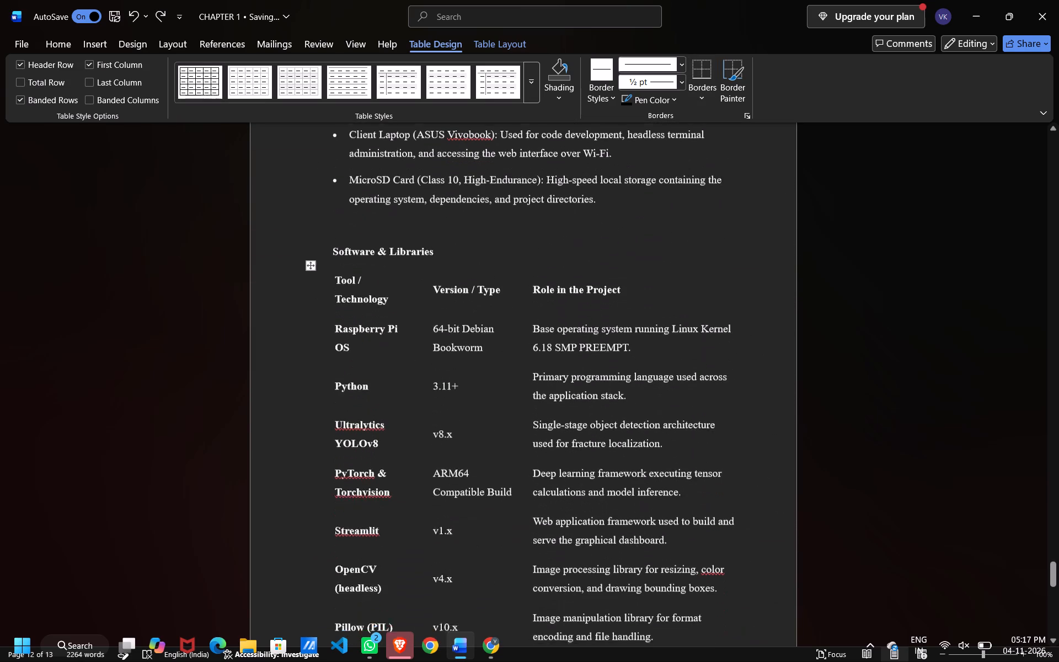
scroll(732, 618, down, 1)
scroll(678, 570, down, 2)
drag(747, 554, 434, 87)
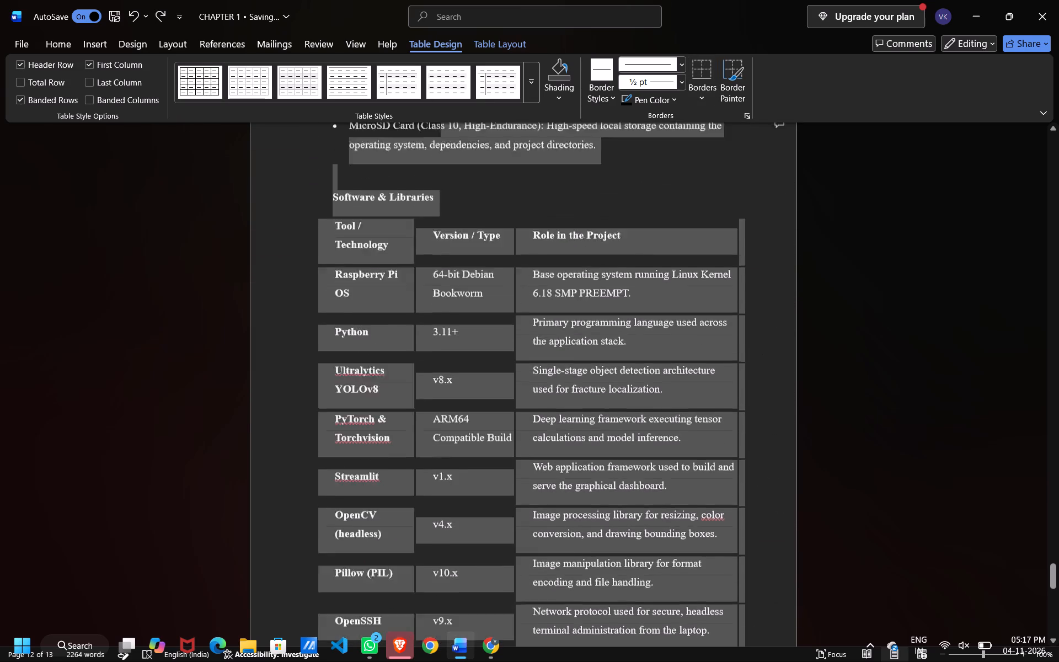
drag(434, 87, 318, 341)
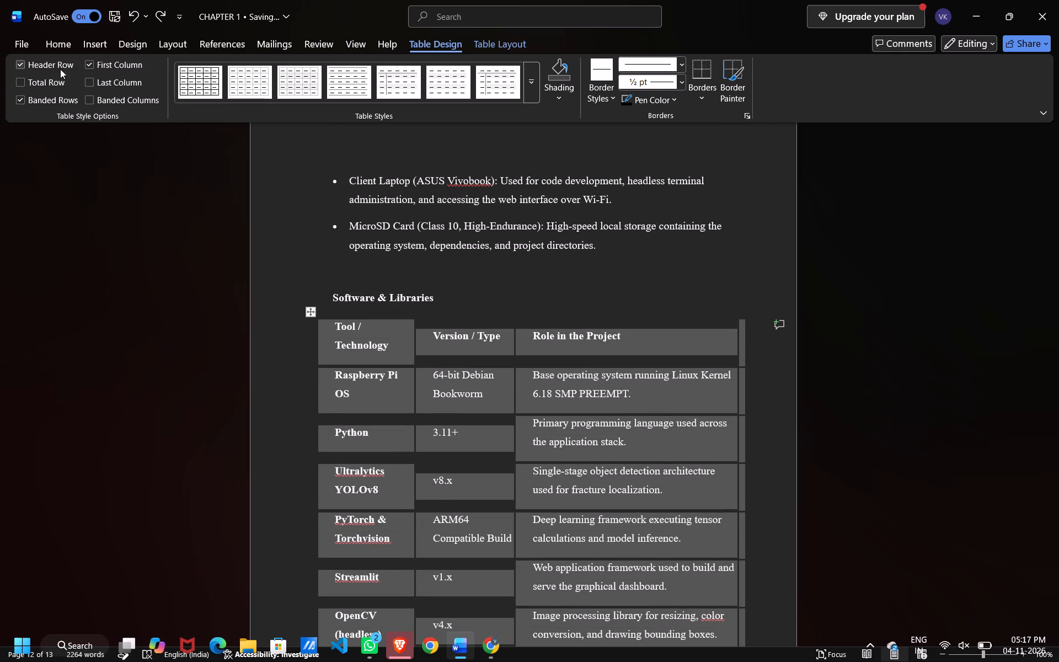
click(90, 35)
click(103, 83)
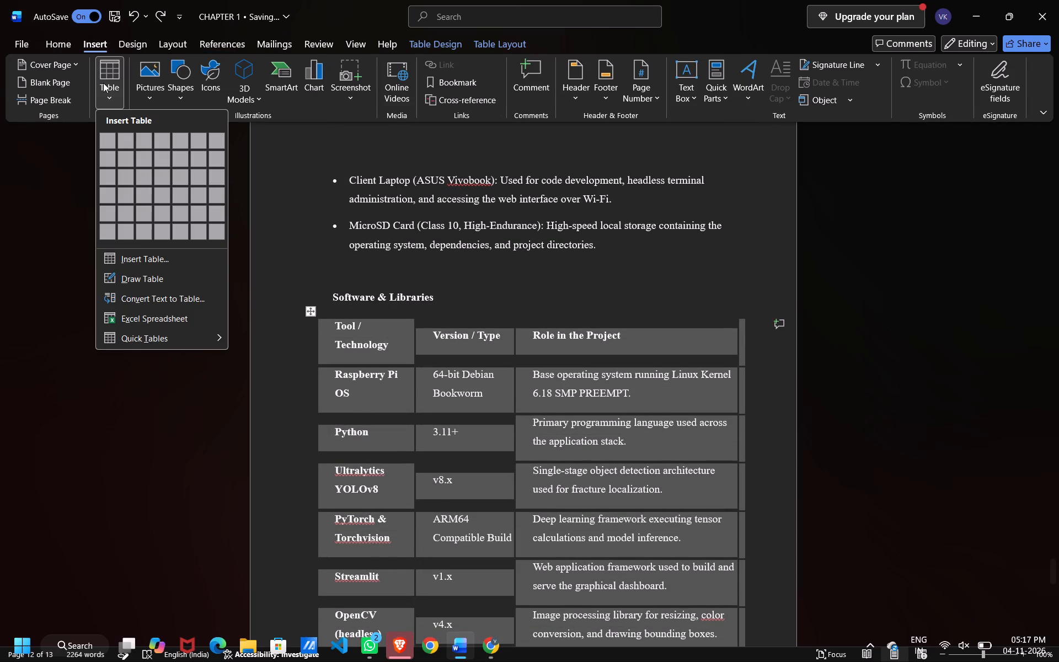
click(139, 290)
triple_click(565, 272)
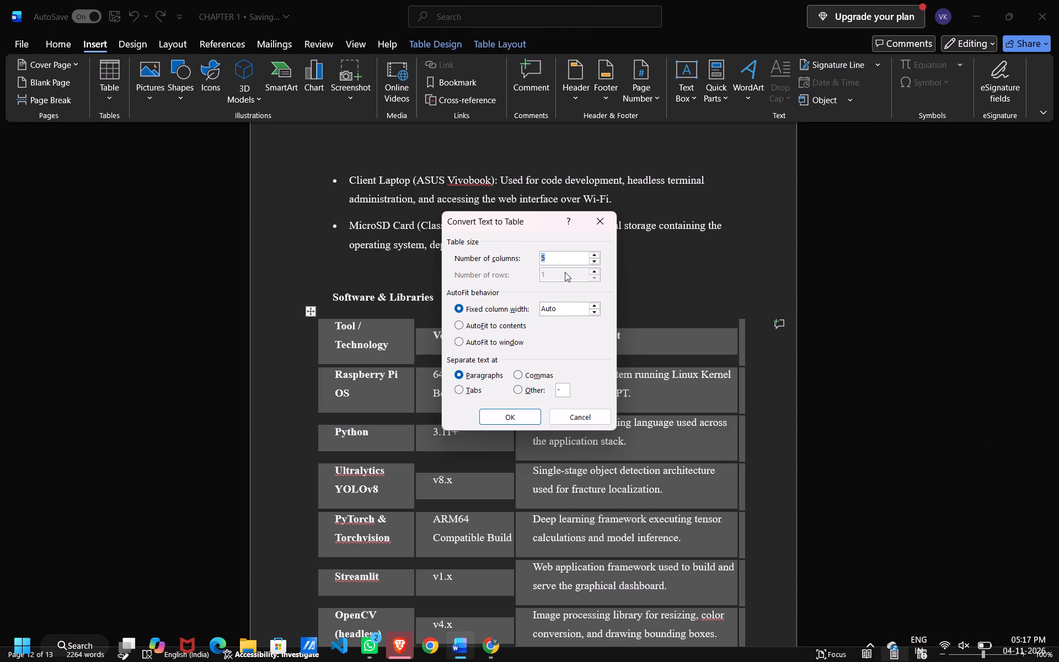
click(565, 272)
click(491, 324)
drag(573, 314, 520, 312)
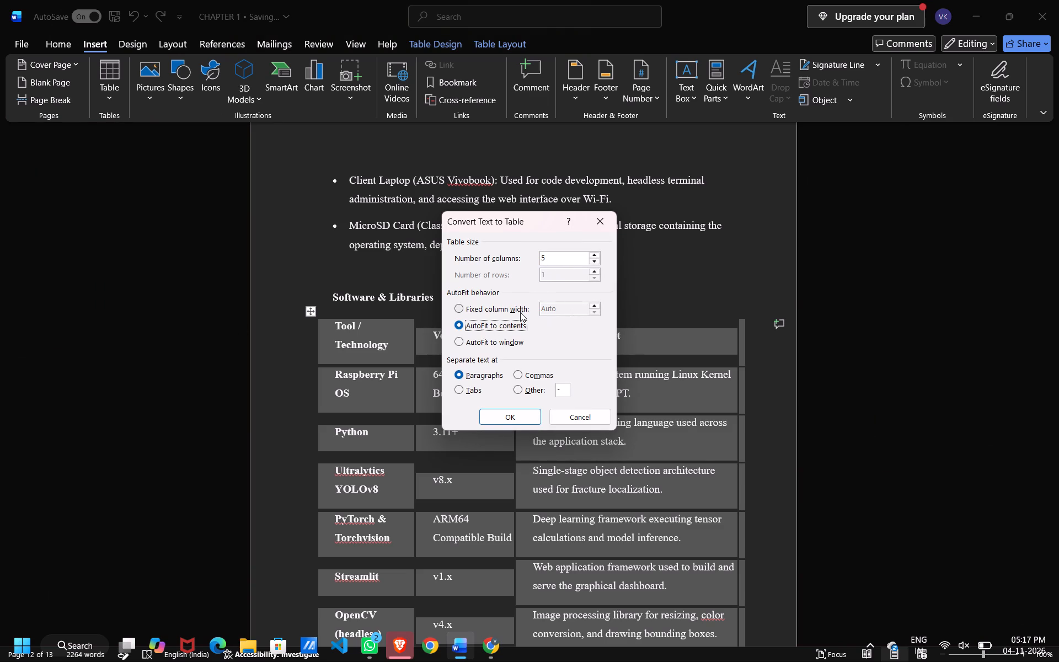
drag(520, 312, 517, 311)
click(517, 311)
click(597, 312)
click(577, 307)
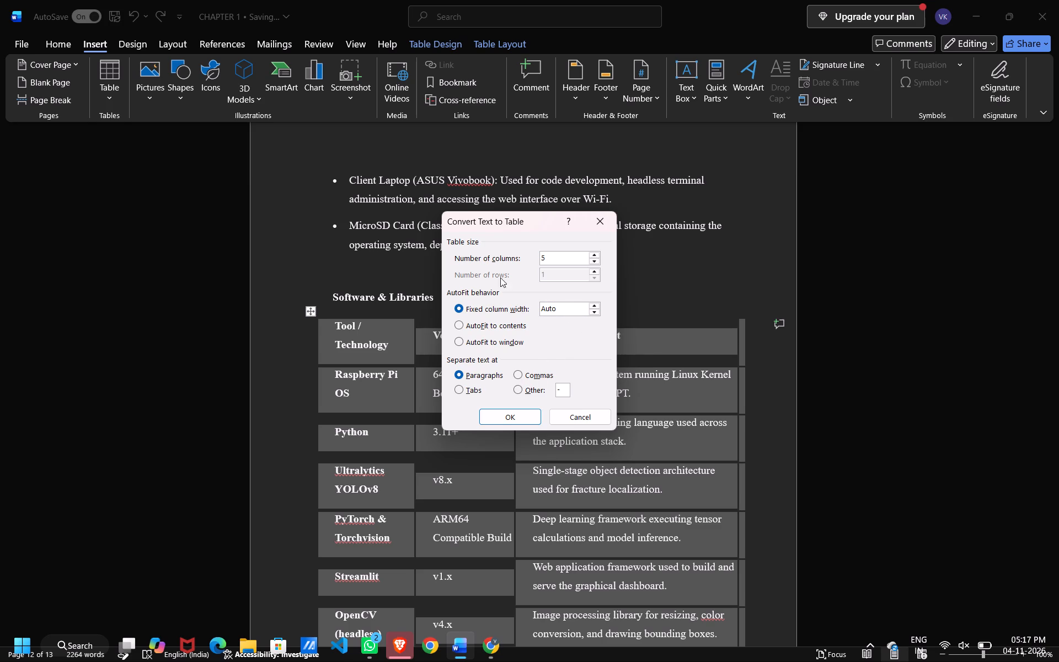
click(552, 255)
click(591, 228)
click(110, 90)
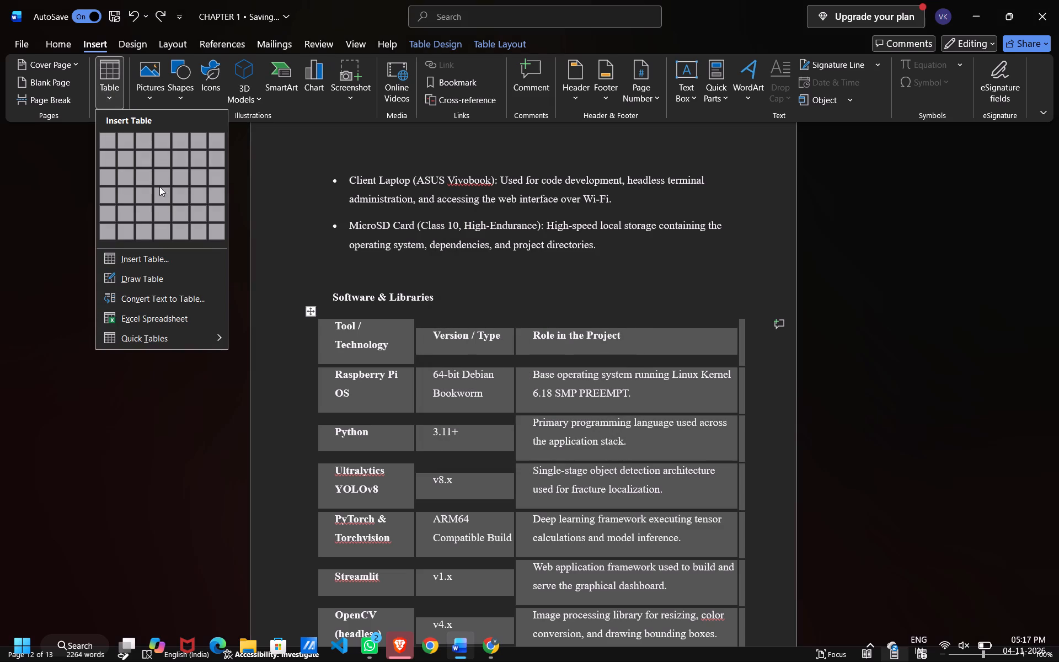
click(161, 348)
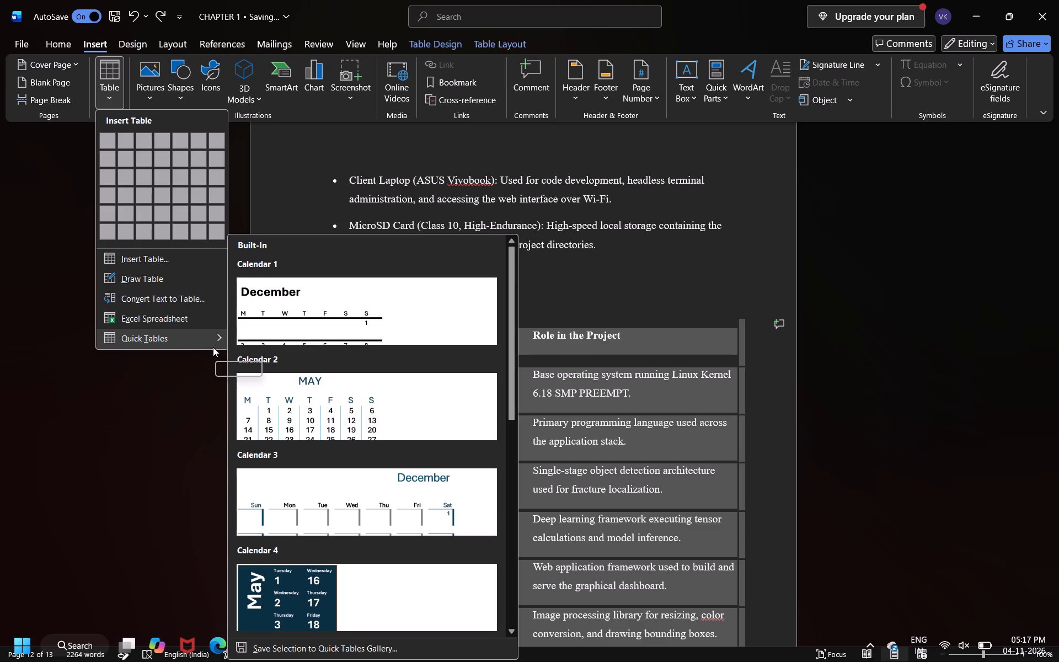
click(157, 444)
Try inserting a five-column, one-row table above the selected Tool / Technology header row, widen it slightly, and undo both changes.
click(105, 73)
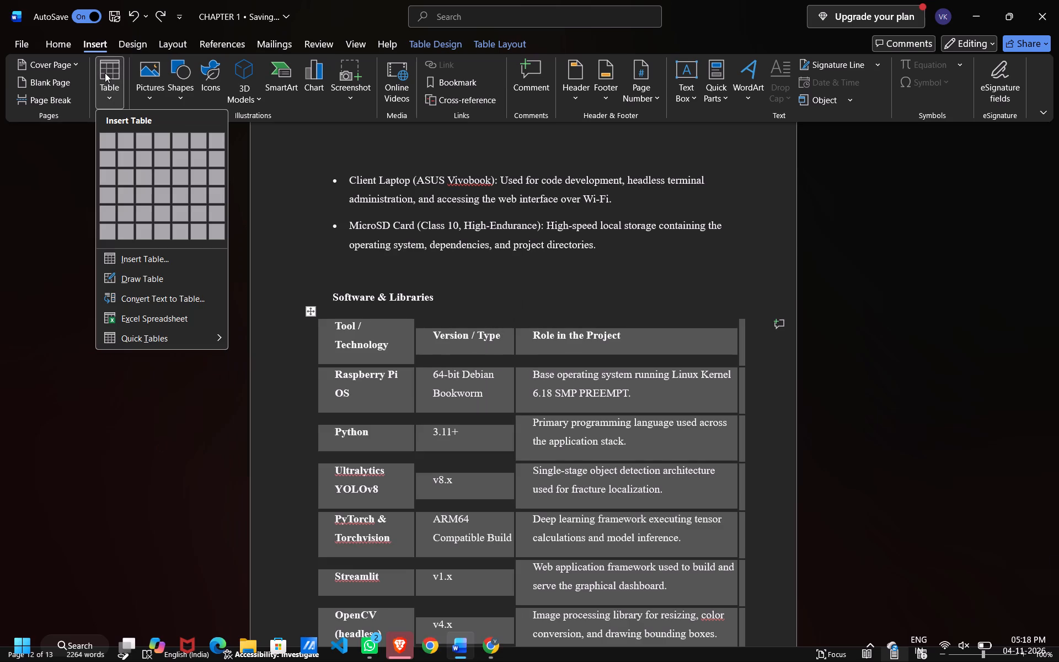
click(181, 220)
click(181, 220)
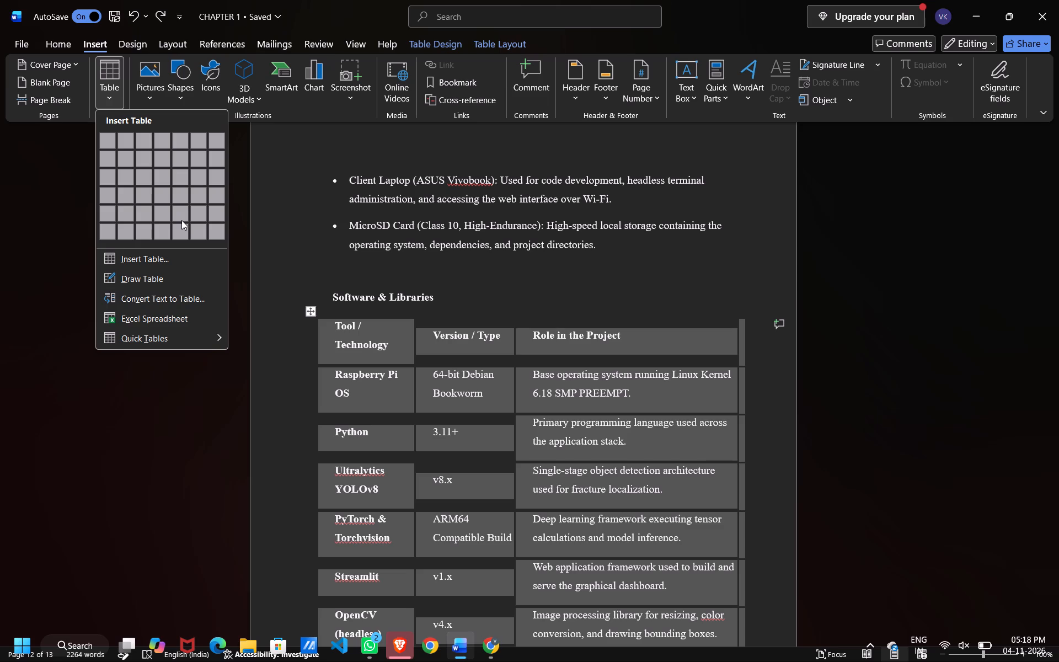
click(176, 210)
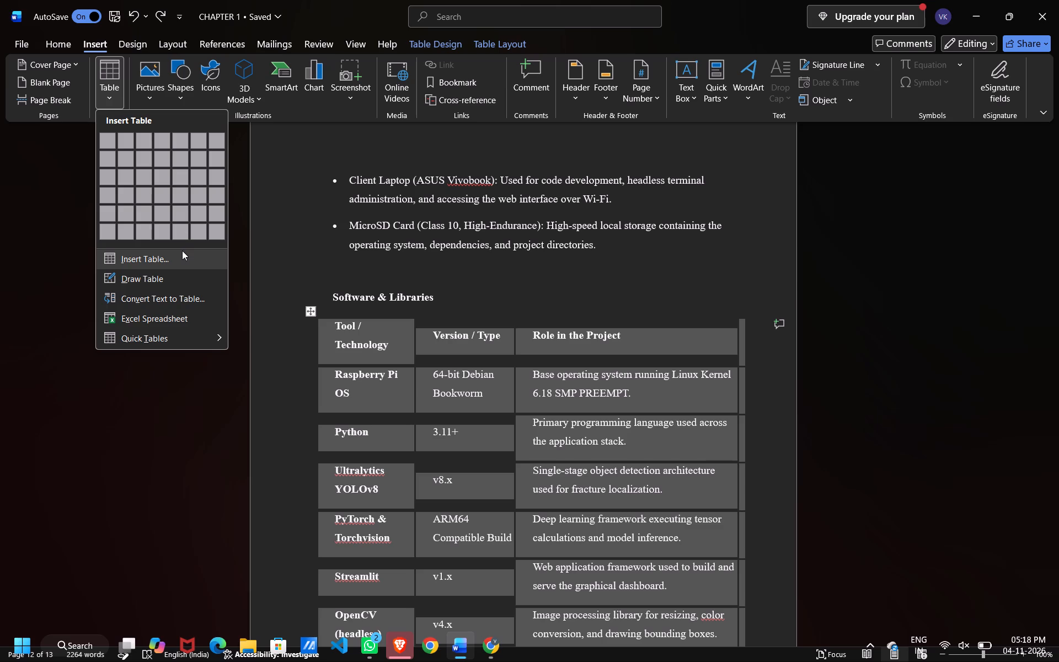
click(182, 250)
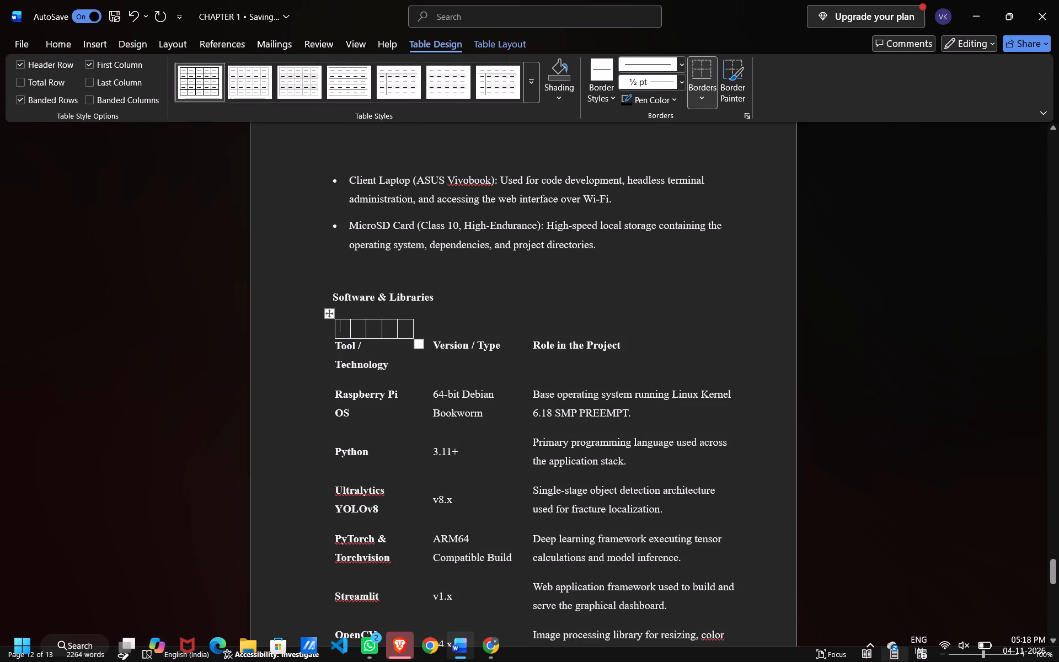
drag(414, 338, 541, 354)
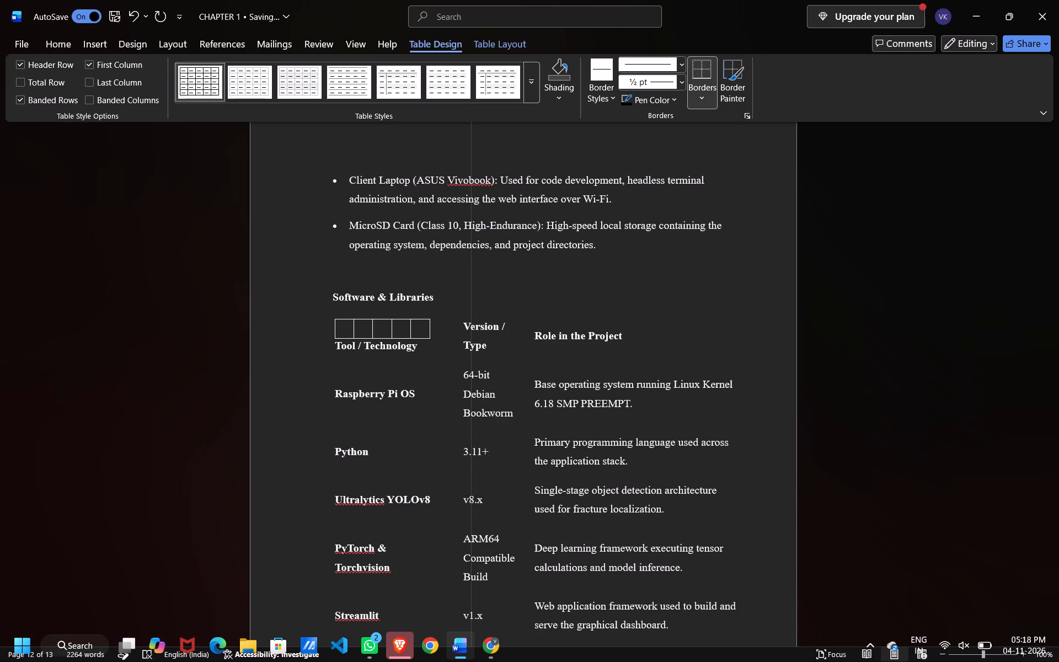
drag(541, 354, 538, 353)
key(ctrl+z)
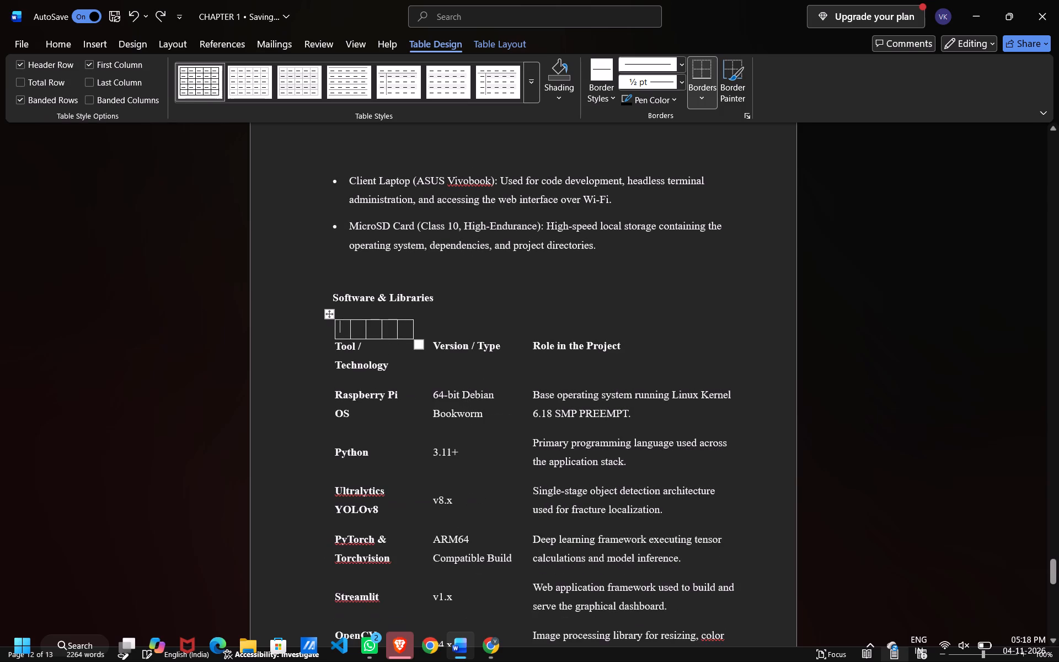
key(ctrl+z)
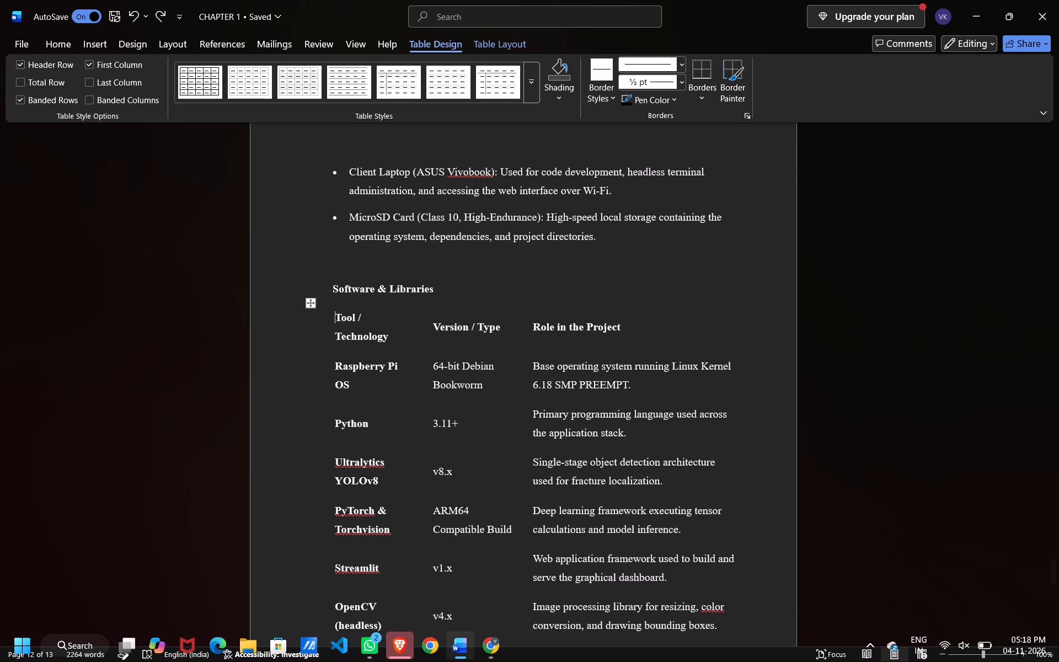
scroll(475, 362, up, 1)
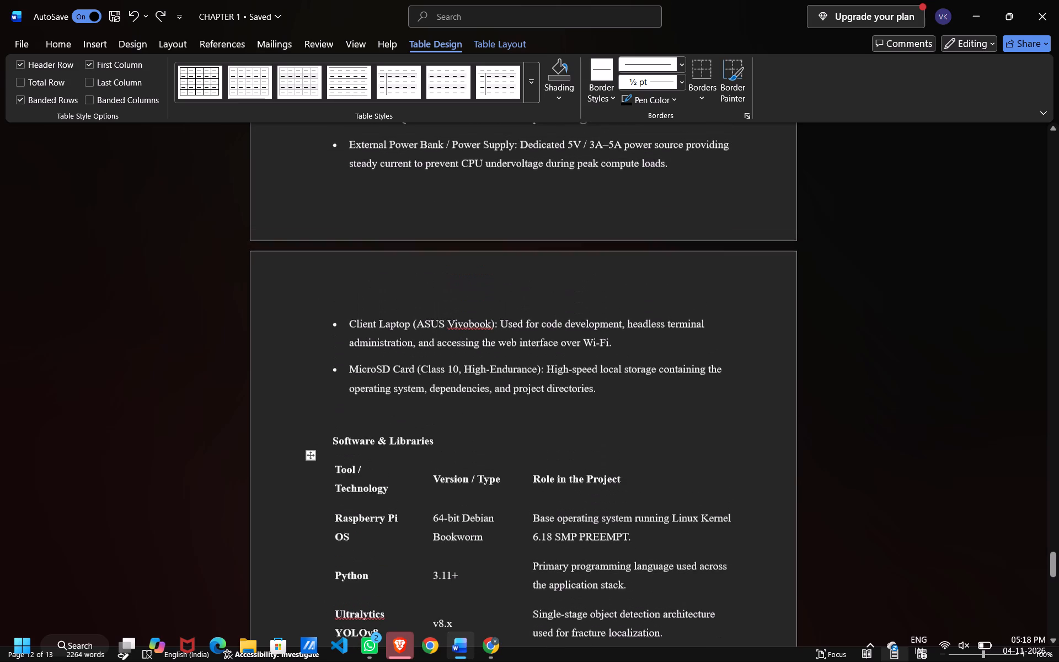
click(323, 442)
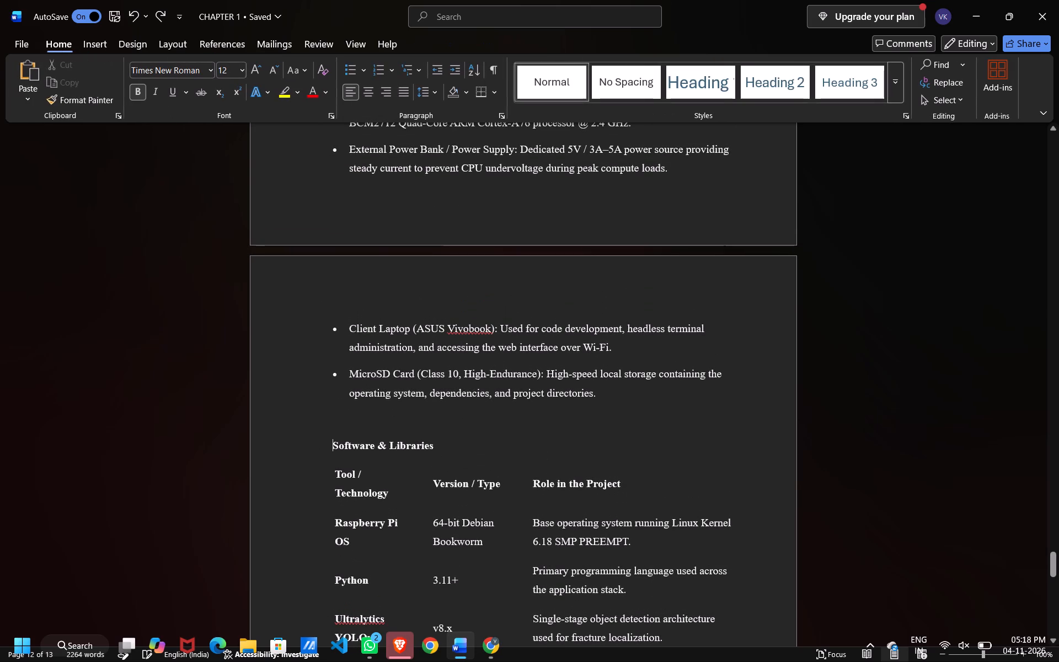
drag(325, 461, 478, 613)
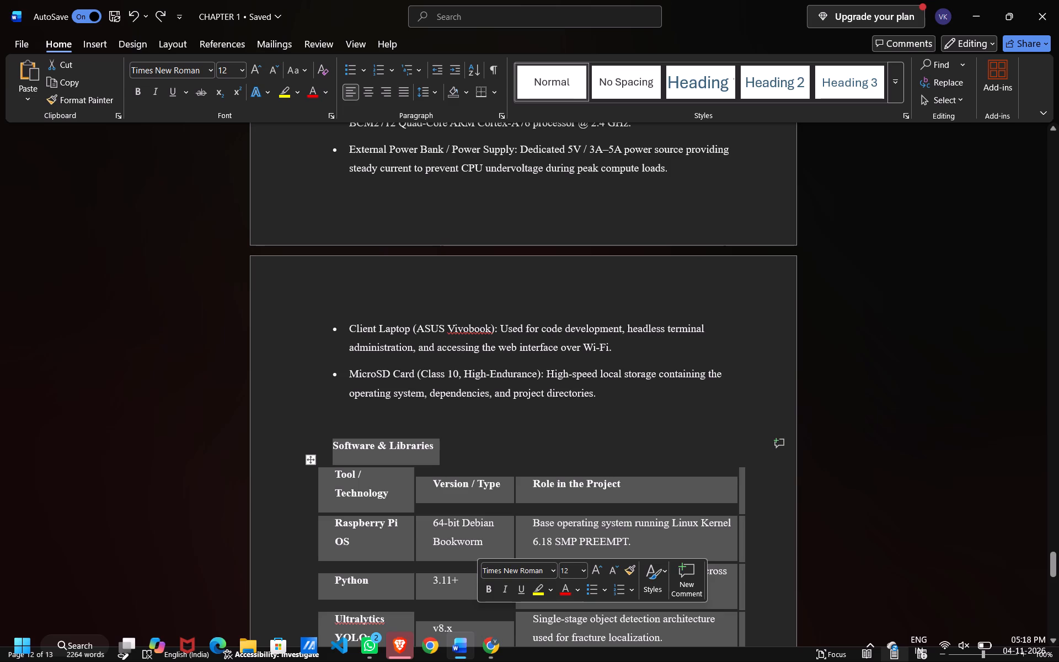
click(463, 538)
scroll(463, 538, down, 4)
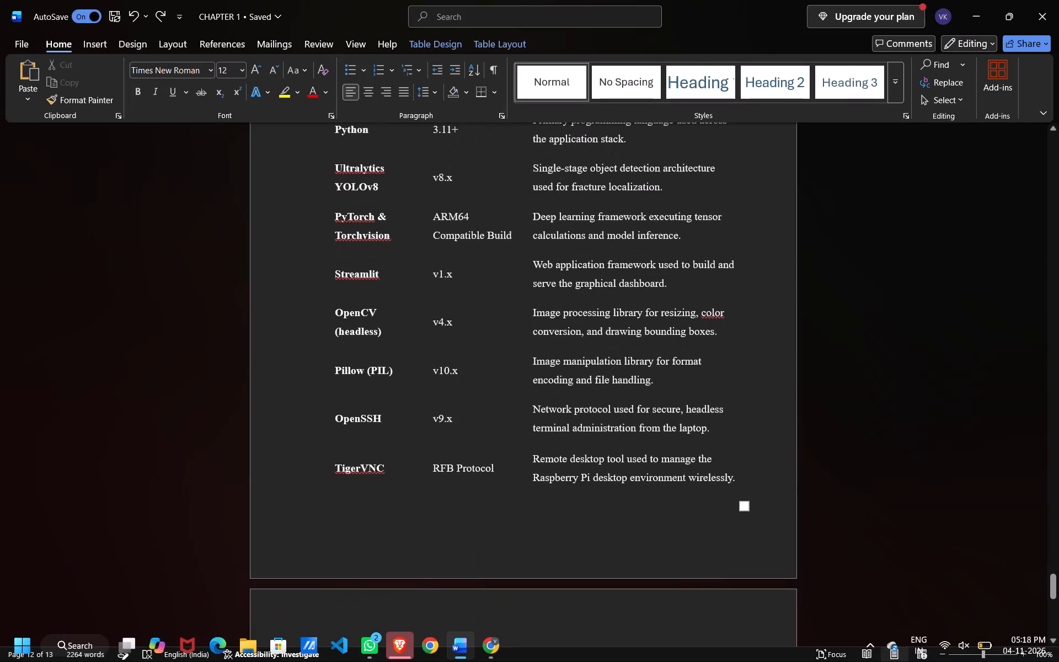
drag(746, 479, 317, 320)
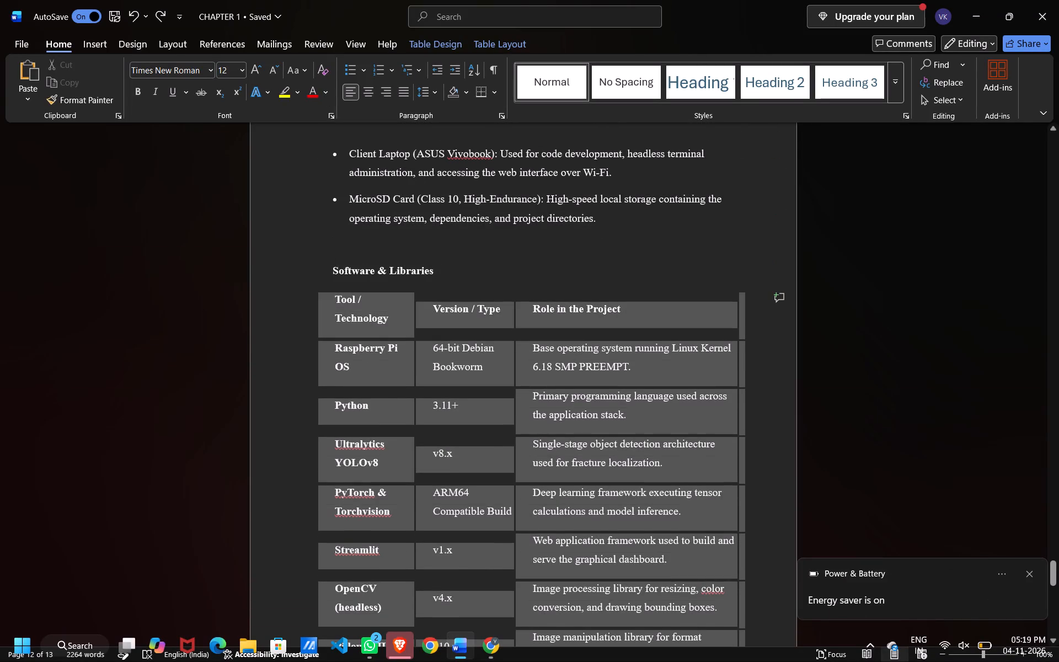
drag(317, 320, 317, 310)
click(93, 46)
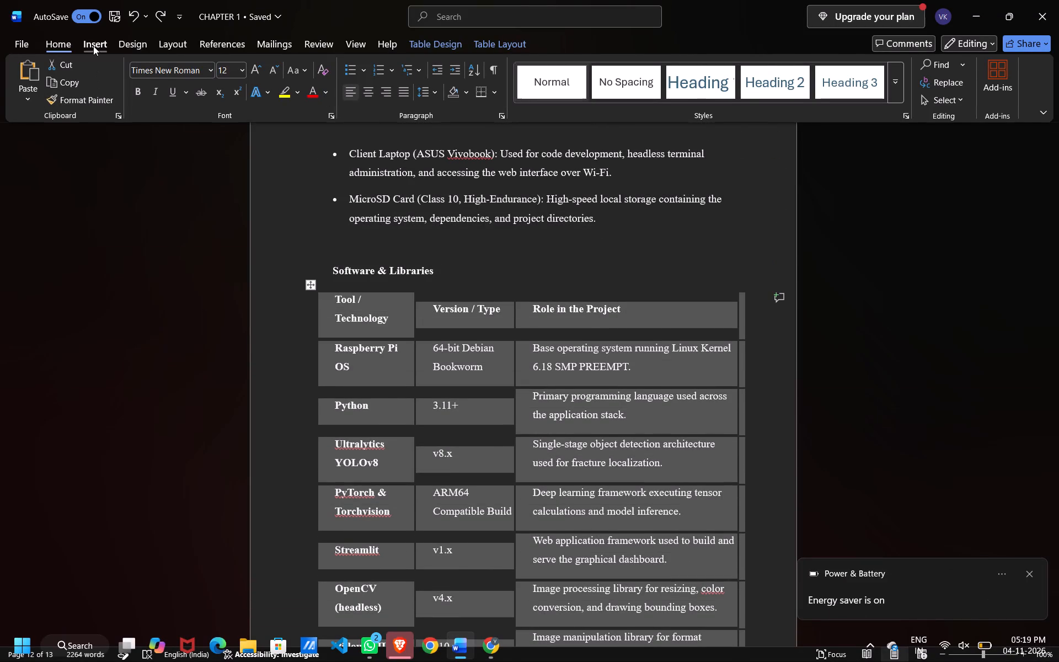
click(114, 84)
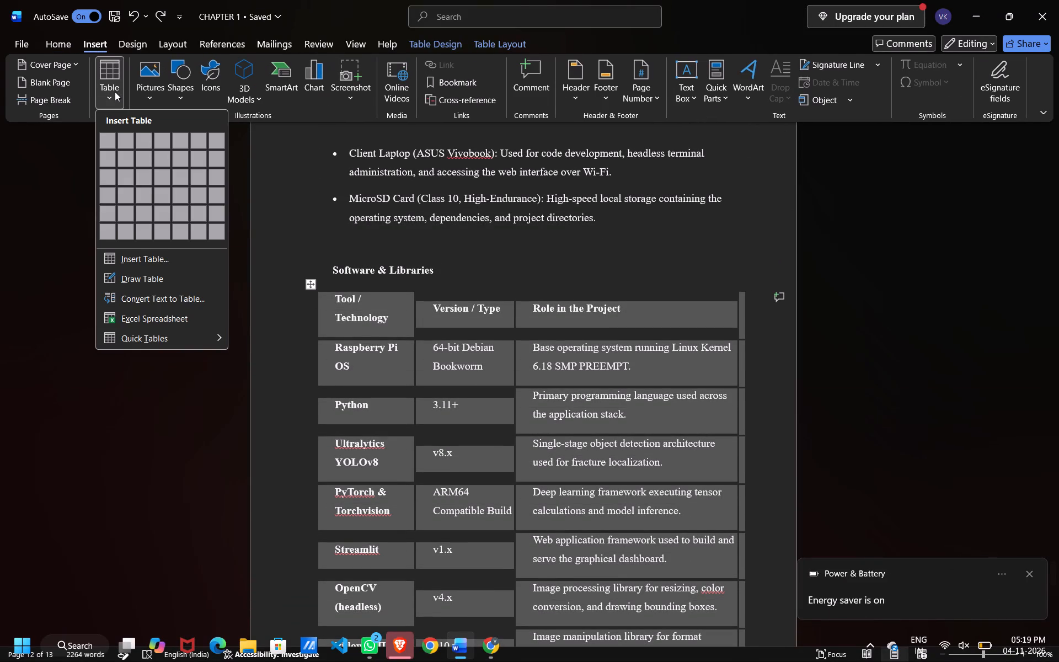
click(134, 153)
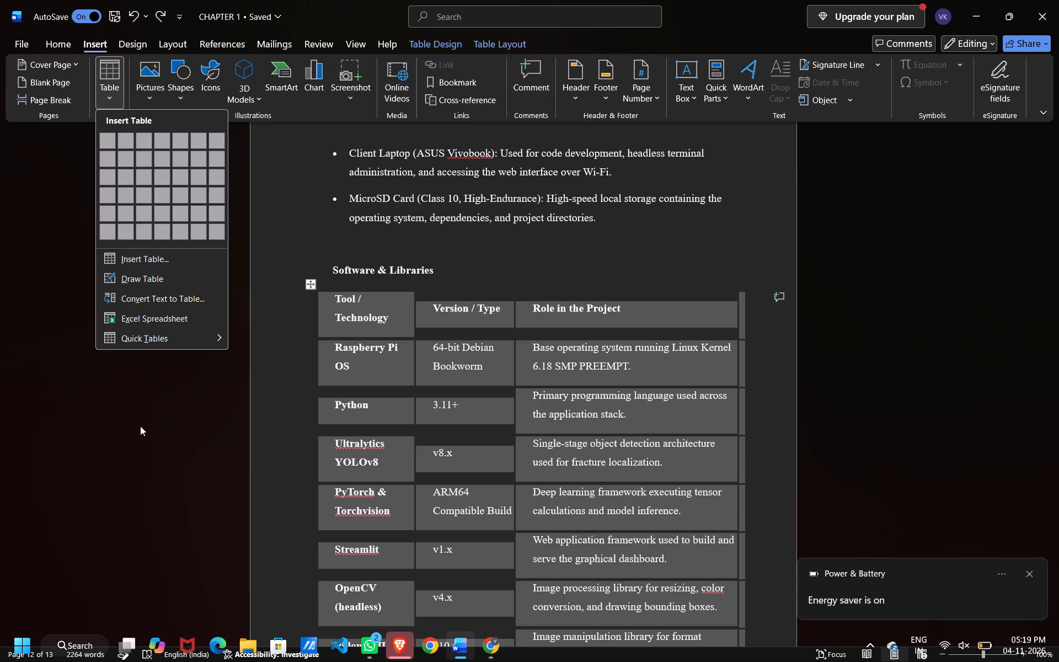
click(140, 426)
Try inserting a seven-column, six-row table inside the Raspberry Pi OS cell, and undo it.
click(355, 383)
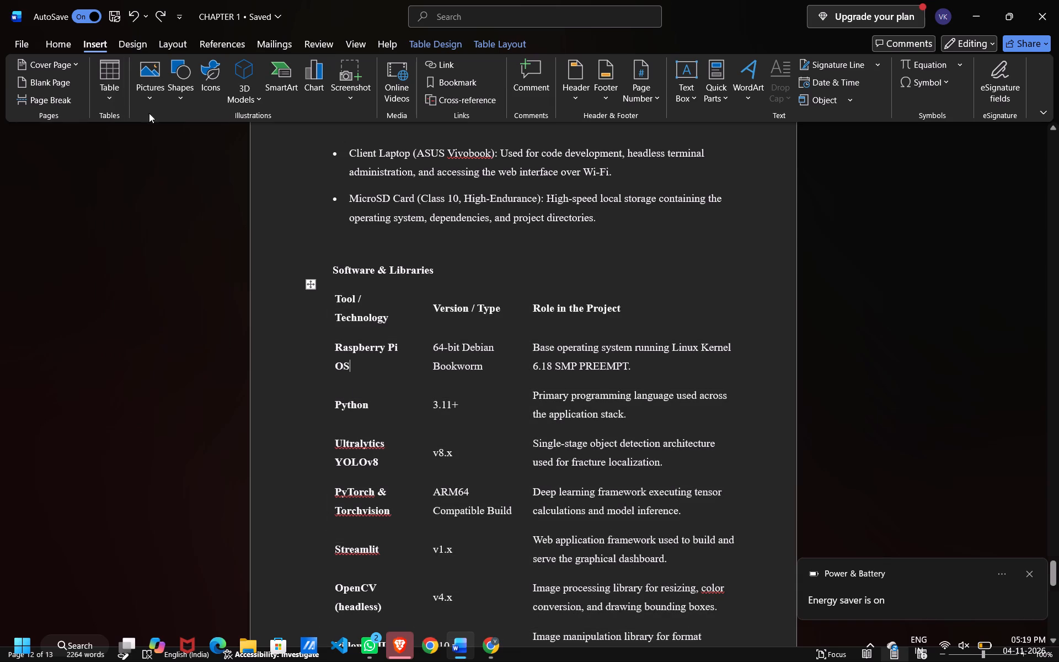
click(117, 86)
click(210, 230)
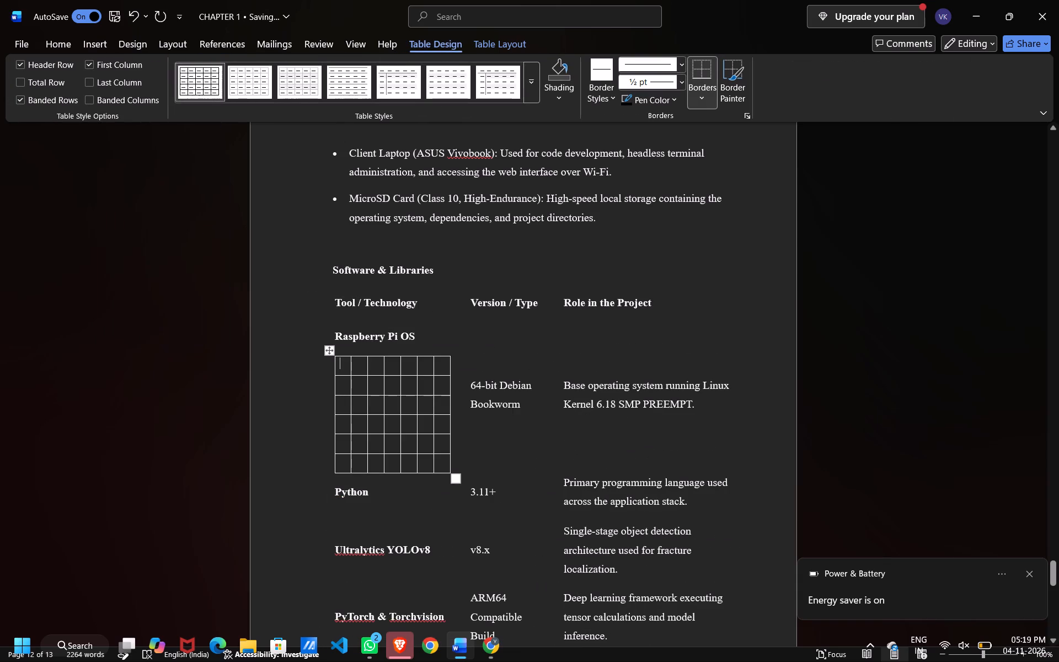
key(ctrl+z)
Remove bold from all text in the Software & Libraries table, from the Tool / Technology header through the TigerVNC row.
scroll(276, 284, down, 1)
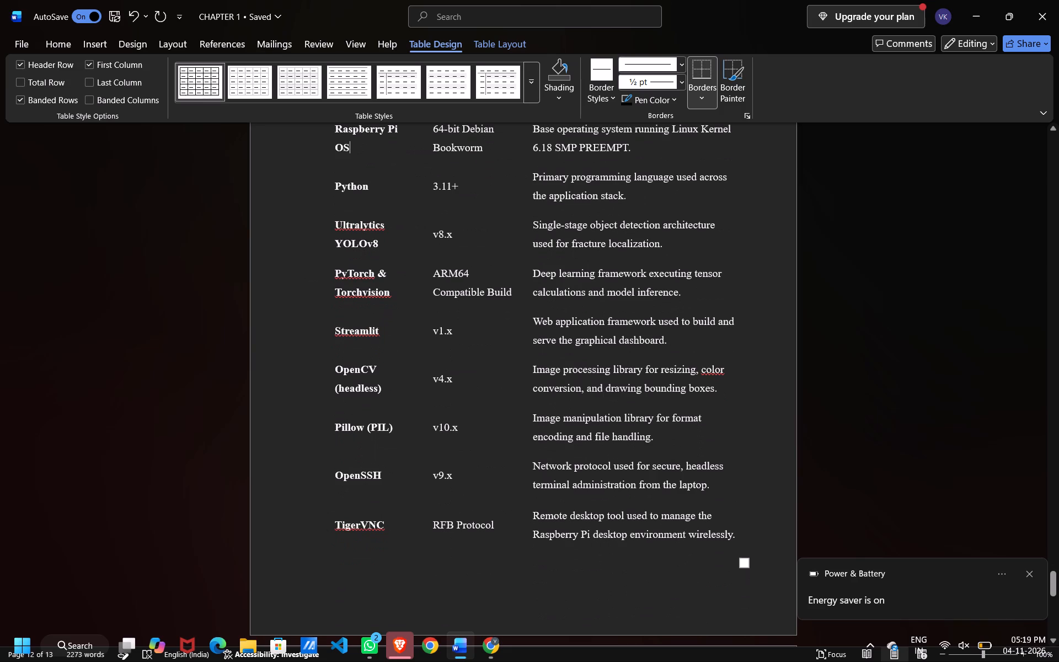
drag(737, 541, 387, 150)
key(ctrl+z)
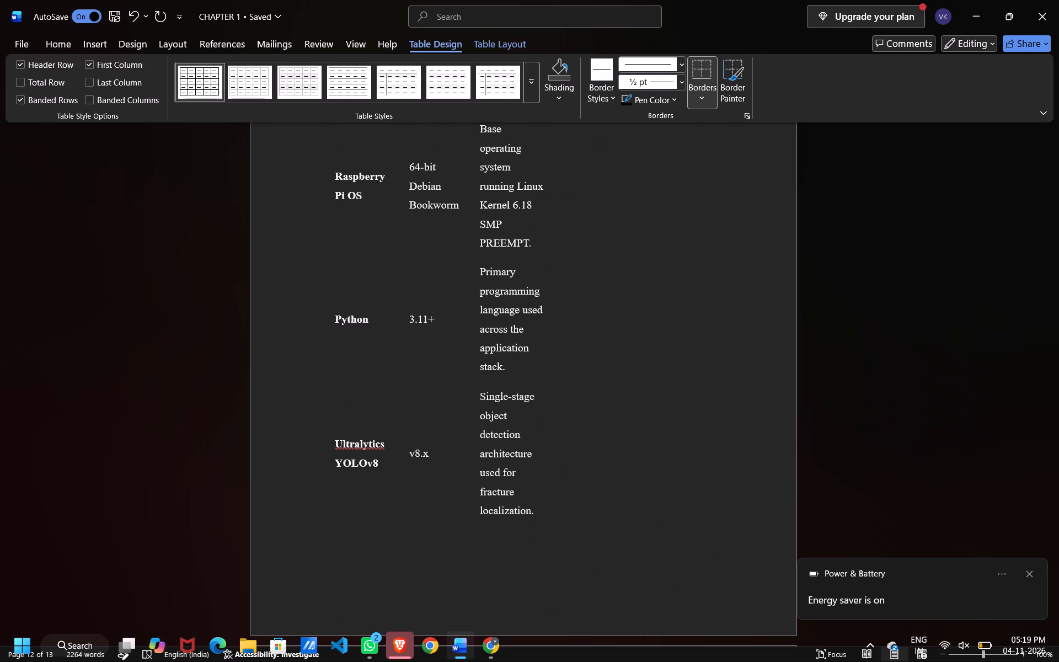
drag(764, 530, 484, 154)
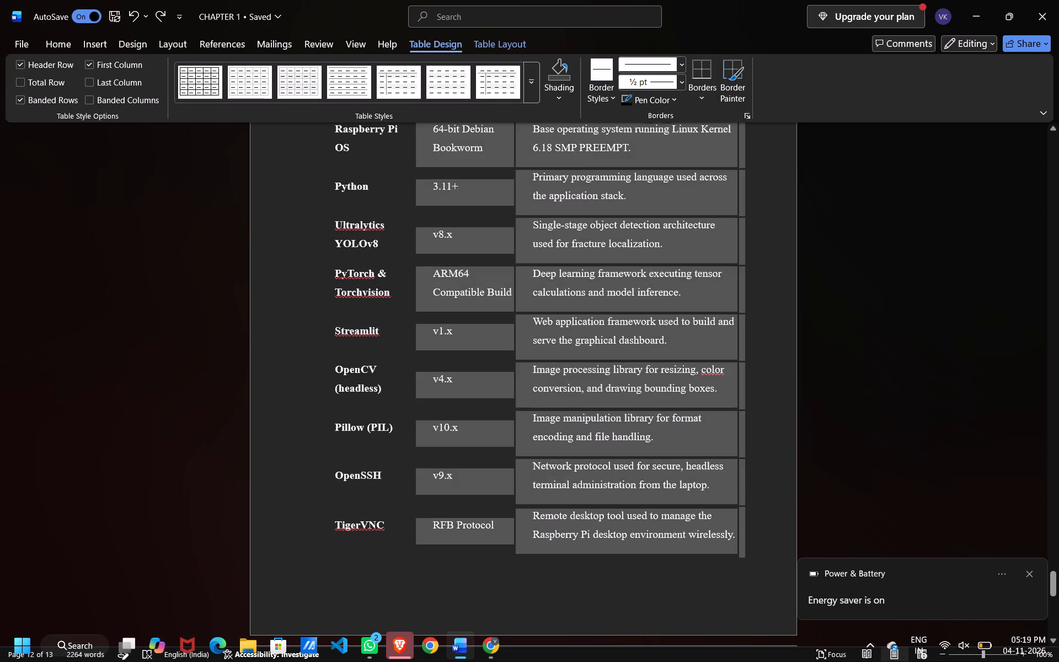
drag(484, 154, 348, 318)
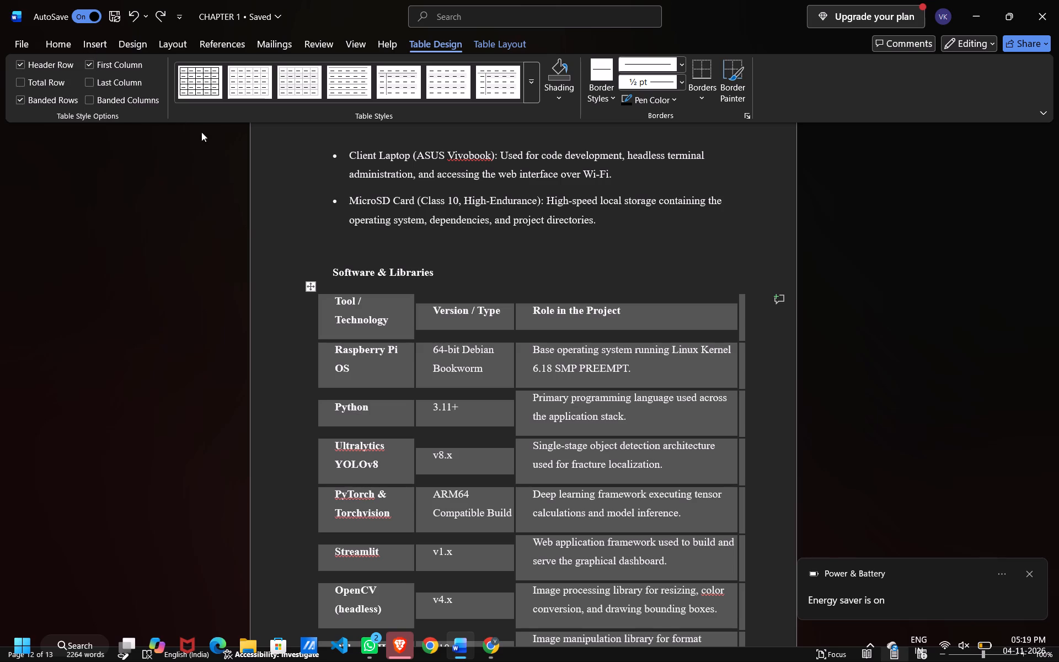
click(63, 47)
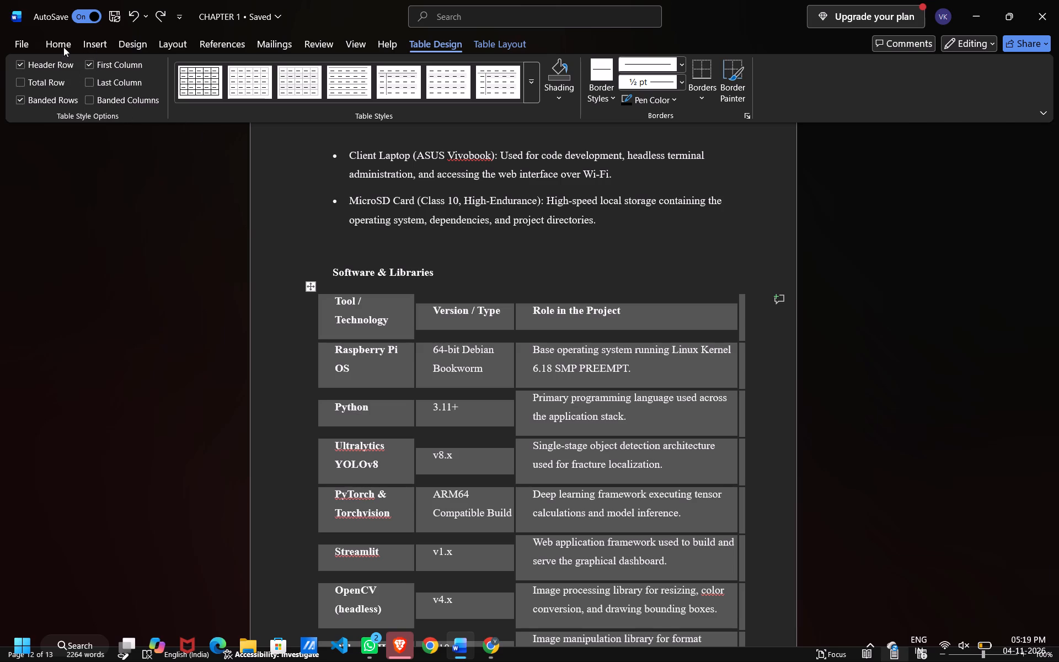
click(143, 86)
click(143, 86)
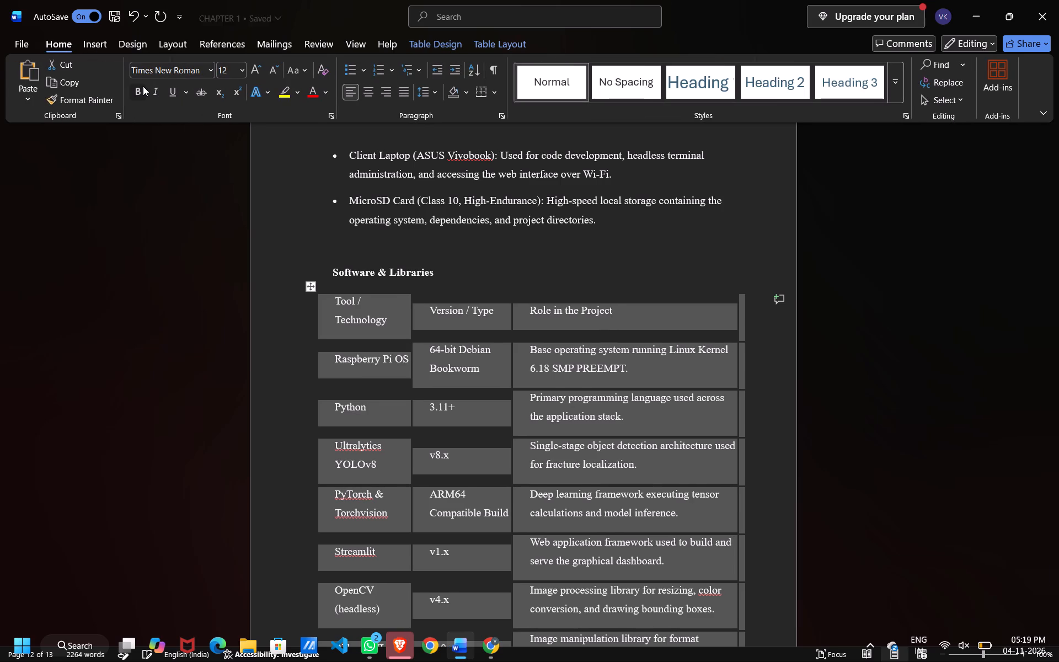
click(143, 86)
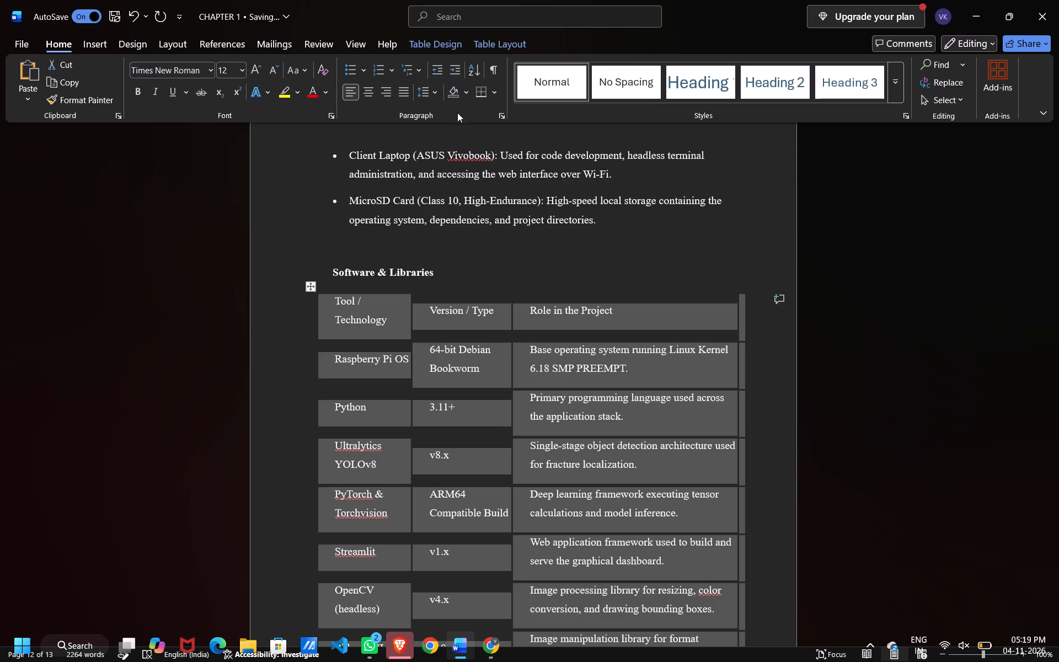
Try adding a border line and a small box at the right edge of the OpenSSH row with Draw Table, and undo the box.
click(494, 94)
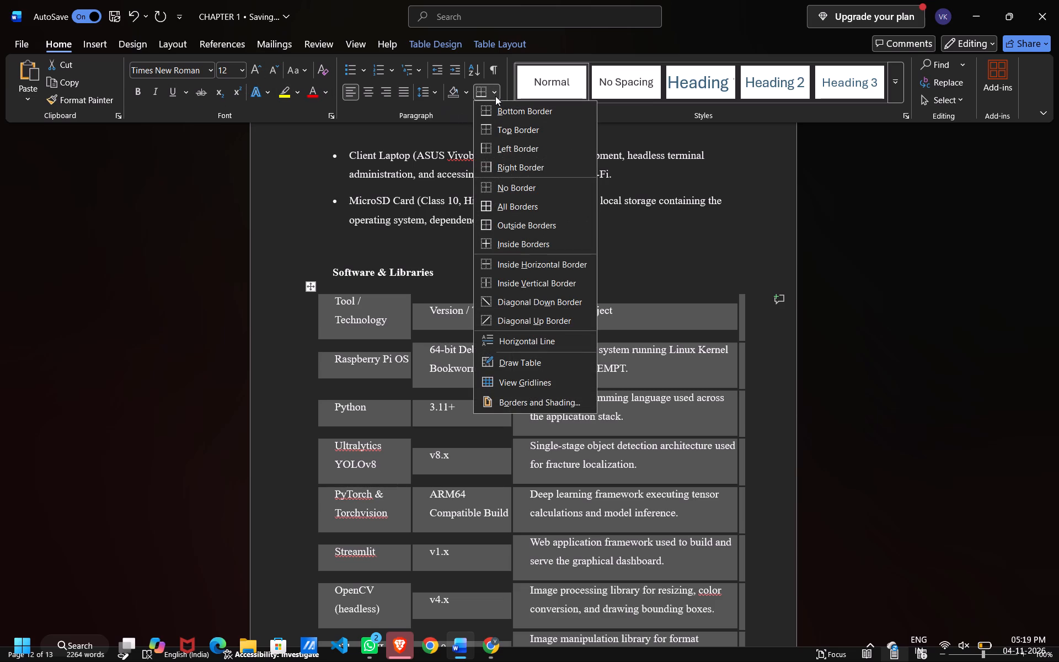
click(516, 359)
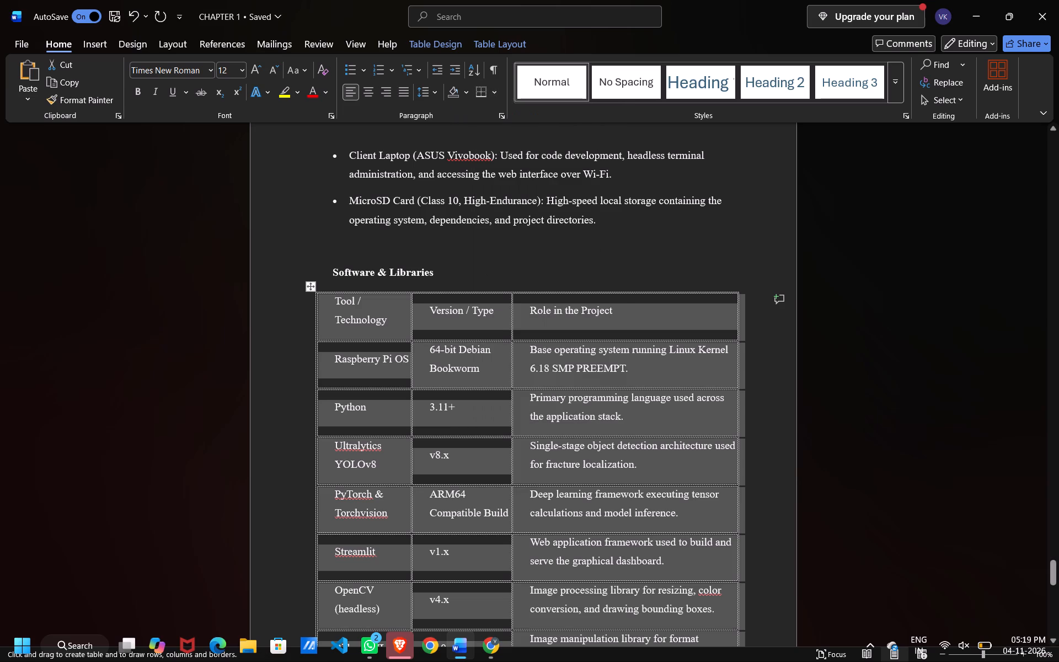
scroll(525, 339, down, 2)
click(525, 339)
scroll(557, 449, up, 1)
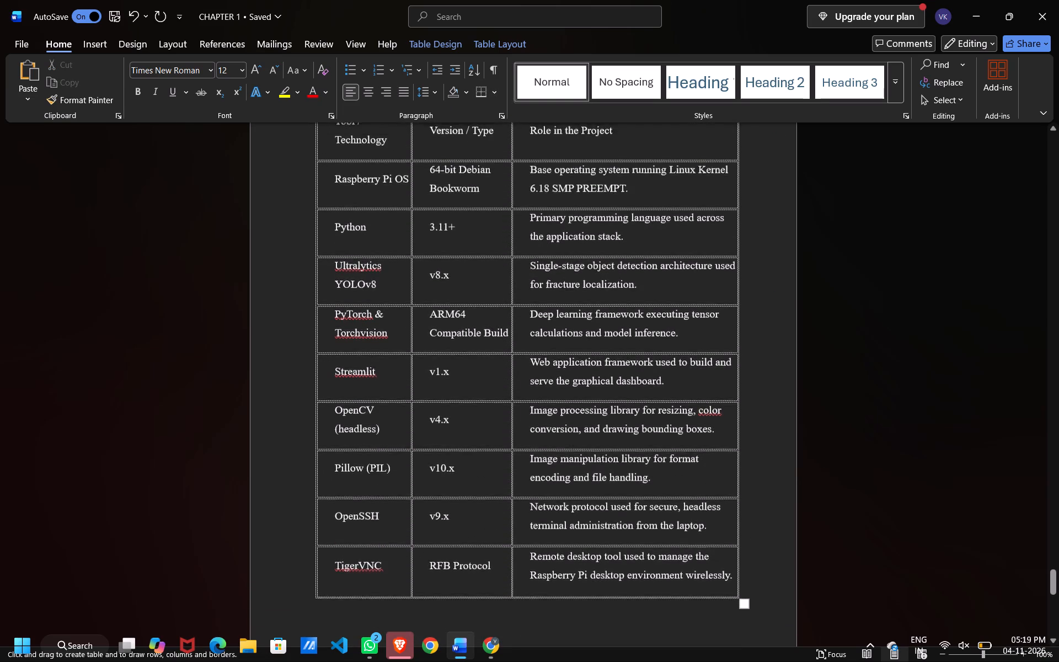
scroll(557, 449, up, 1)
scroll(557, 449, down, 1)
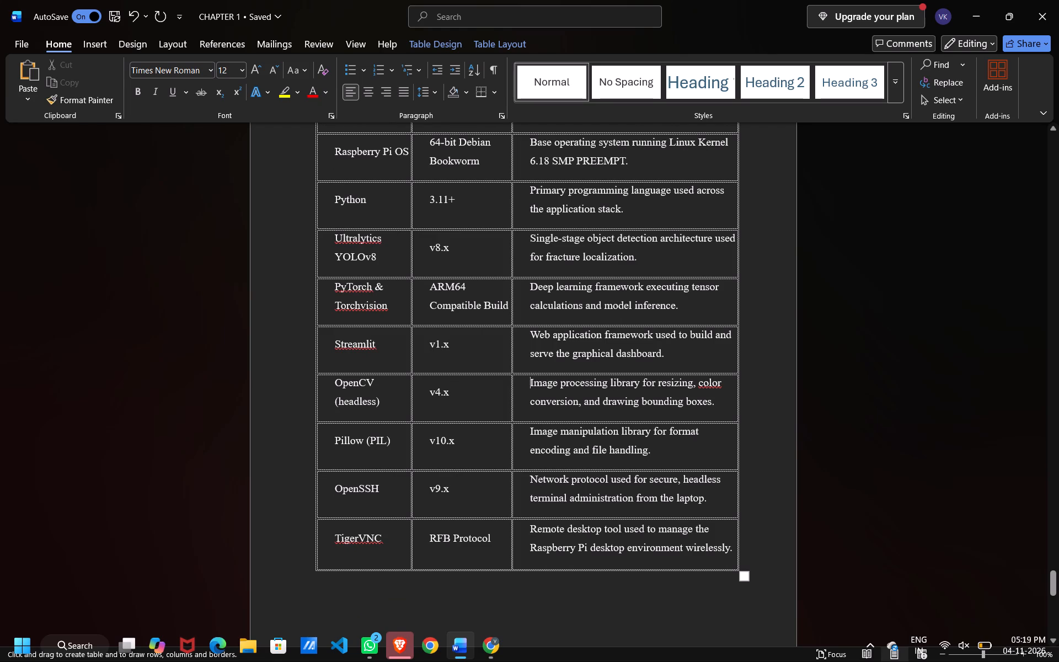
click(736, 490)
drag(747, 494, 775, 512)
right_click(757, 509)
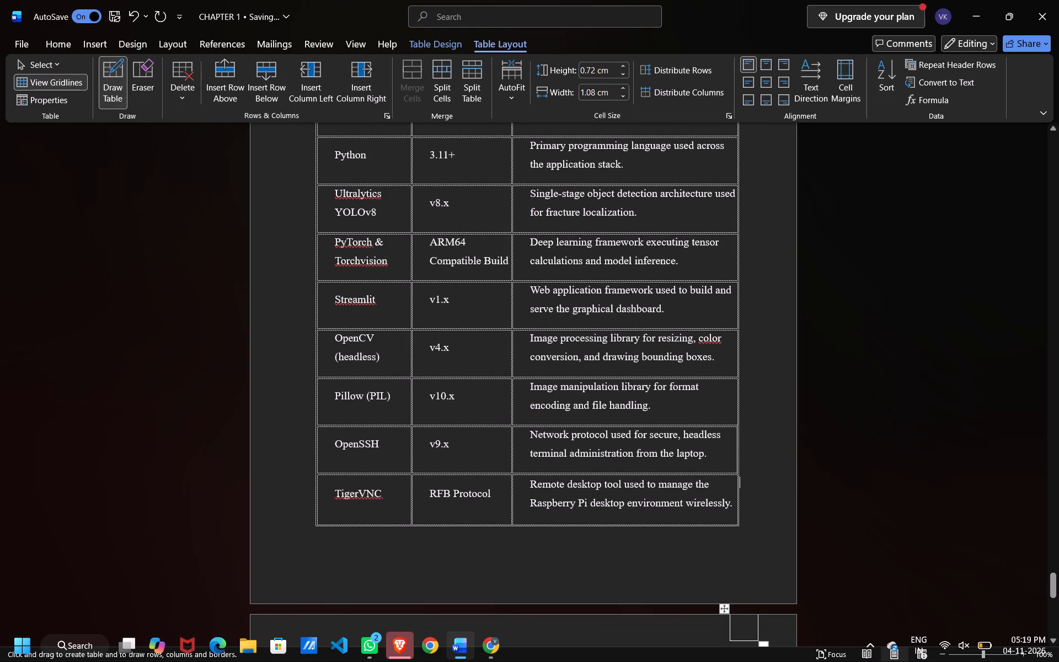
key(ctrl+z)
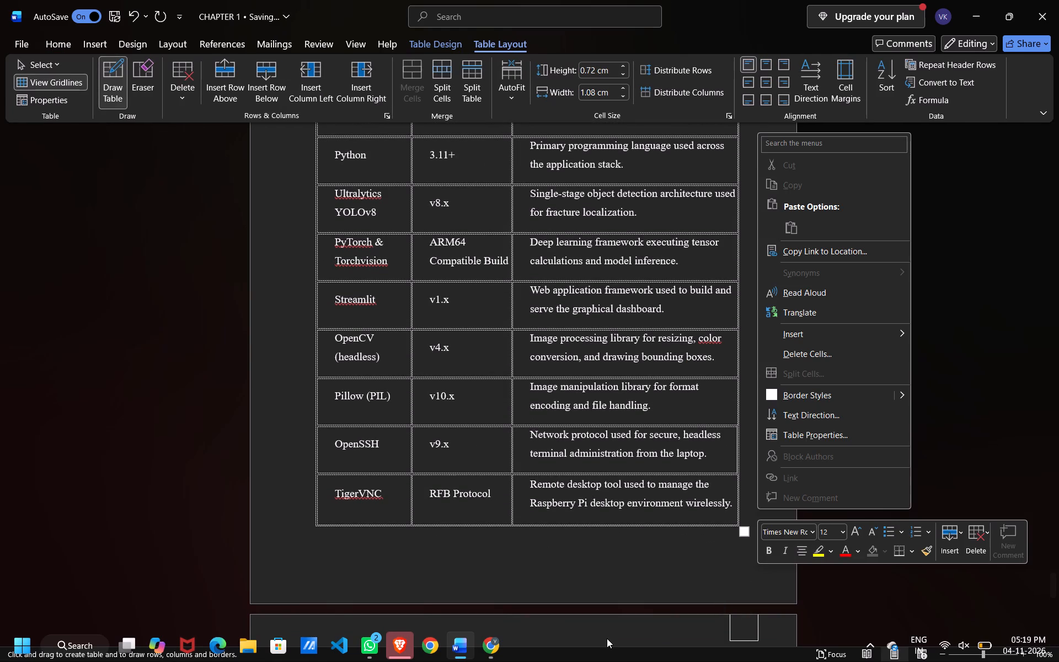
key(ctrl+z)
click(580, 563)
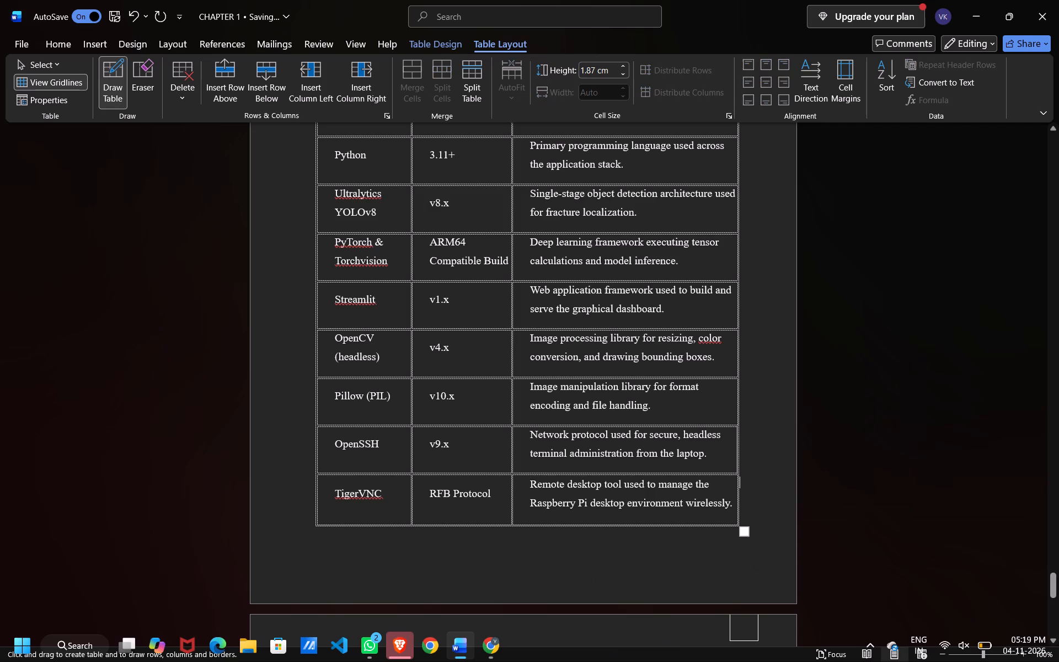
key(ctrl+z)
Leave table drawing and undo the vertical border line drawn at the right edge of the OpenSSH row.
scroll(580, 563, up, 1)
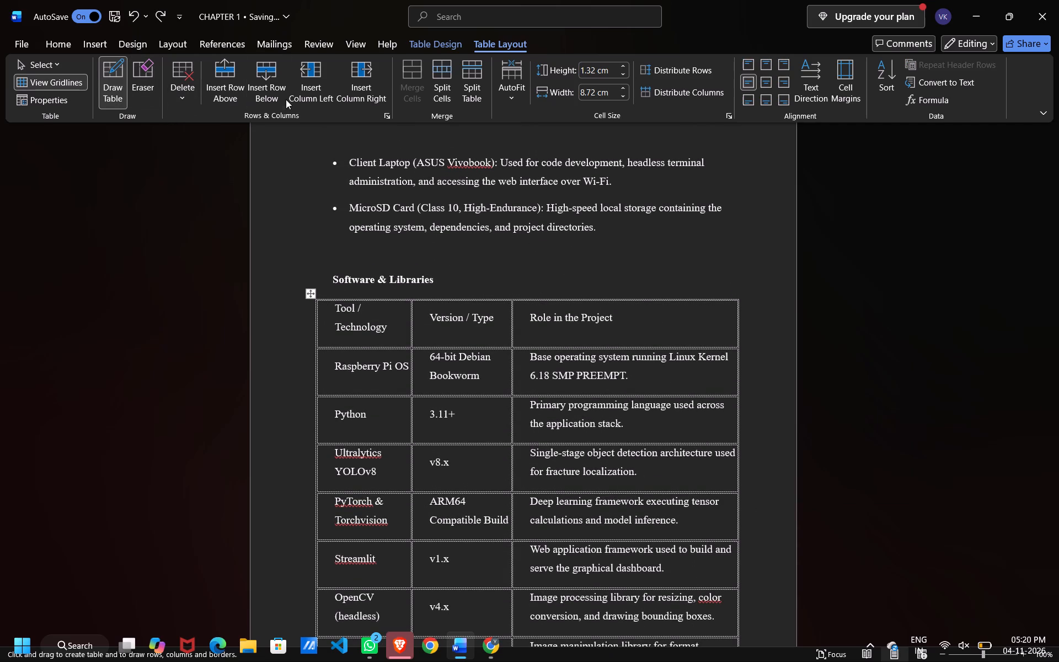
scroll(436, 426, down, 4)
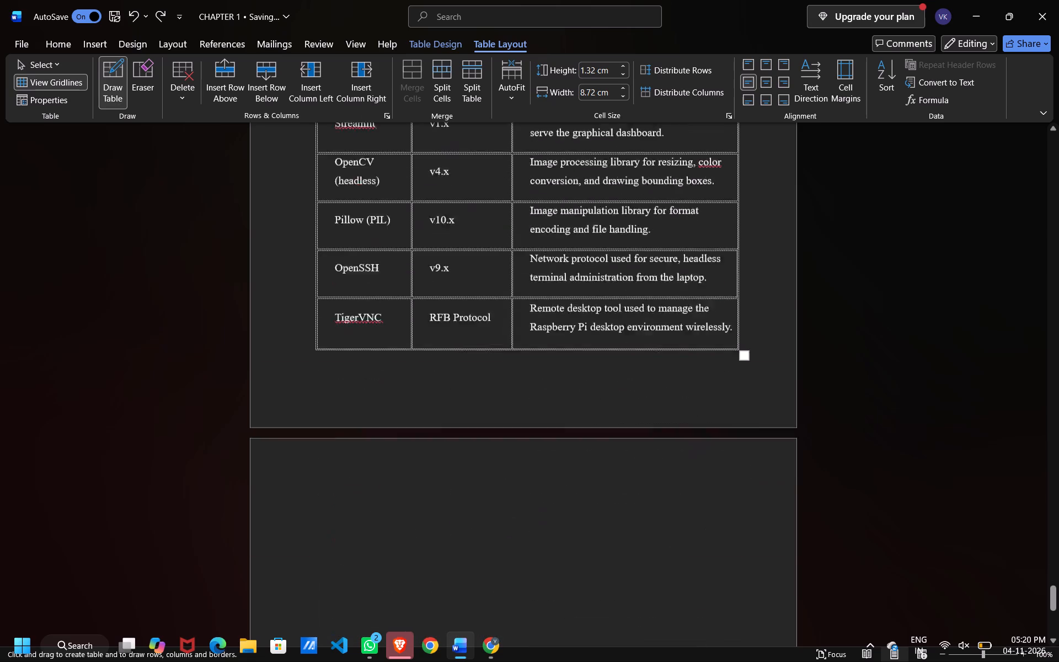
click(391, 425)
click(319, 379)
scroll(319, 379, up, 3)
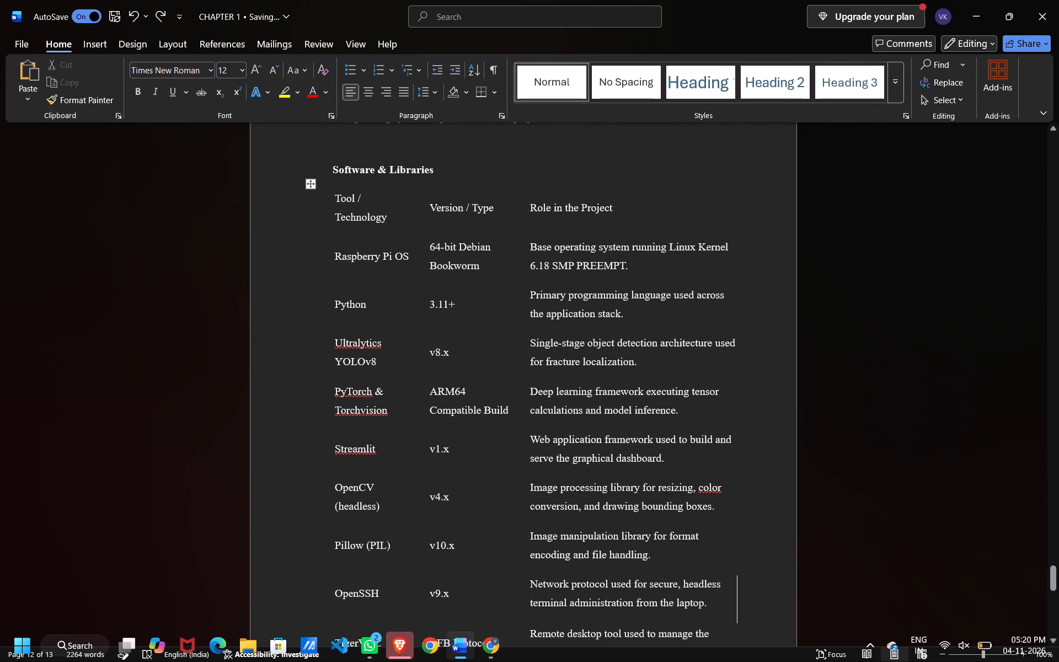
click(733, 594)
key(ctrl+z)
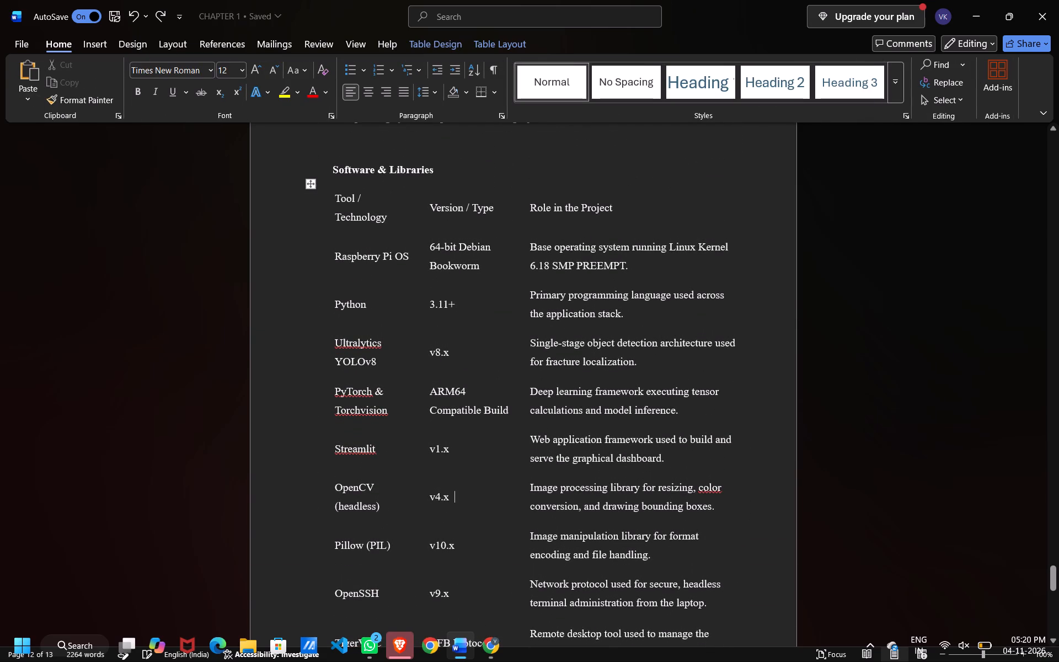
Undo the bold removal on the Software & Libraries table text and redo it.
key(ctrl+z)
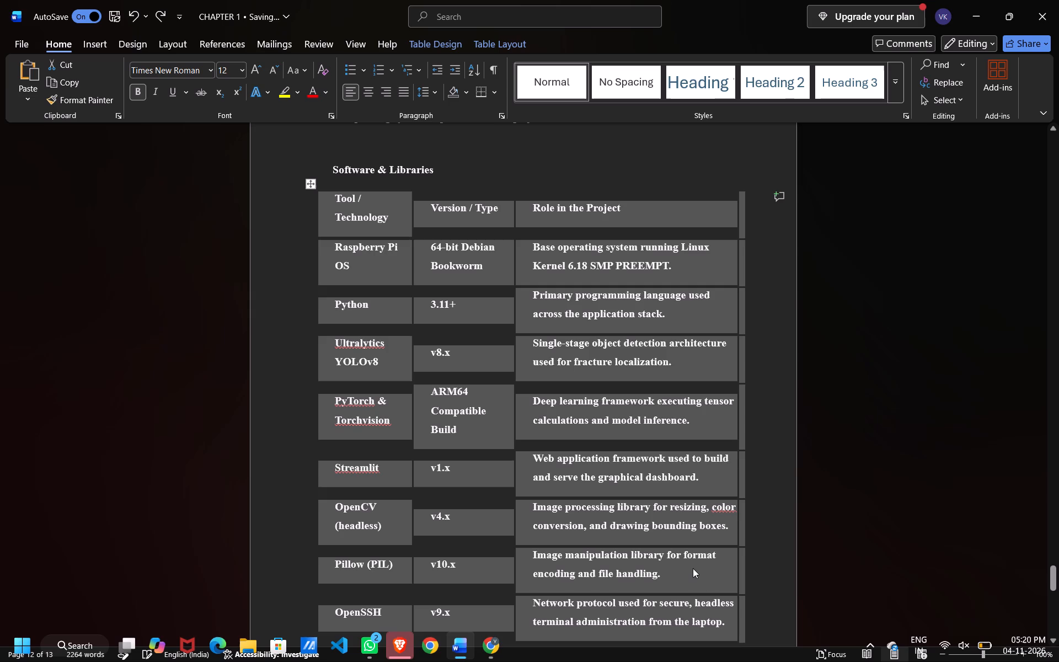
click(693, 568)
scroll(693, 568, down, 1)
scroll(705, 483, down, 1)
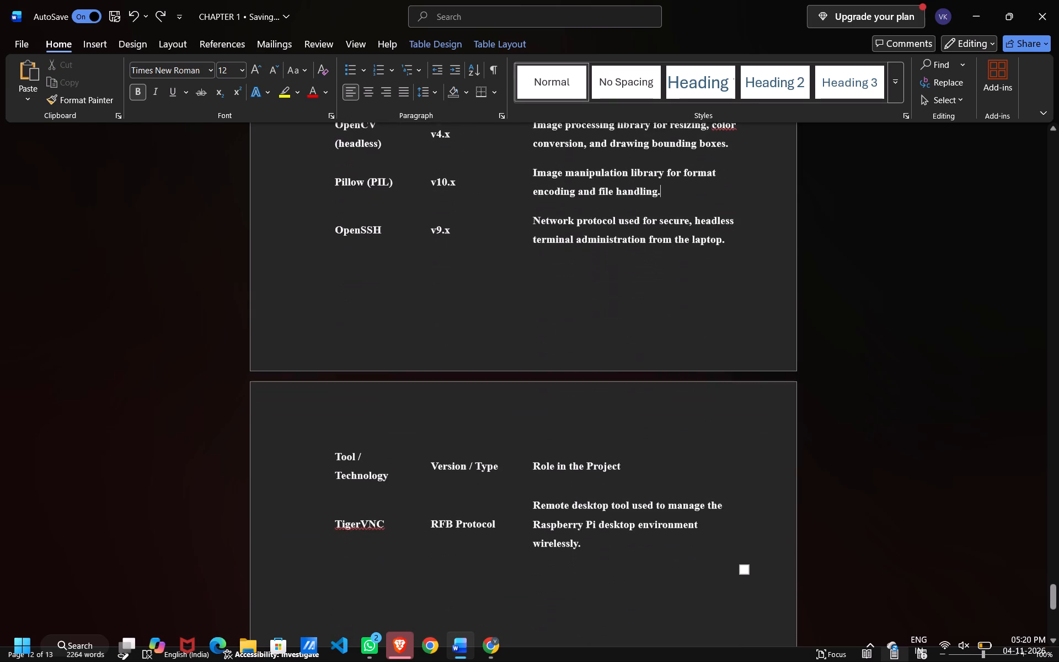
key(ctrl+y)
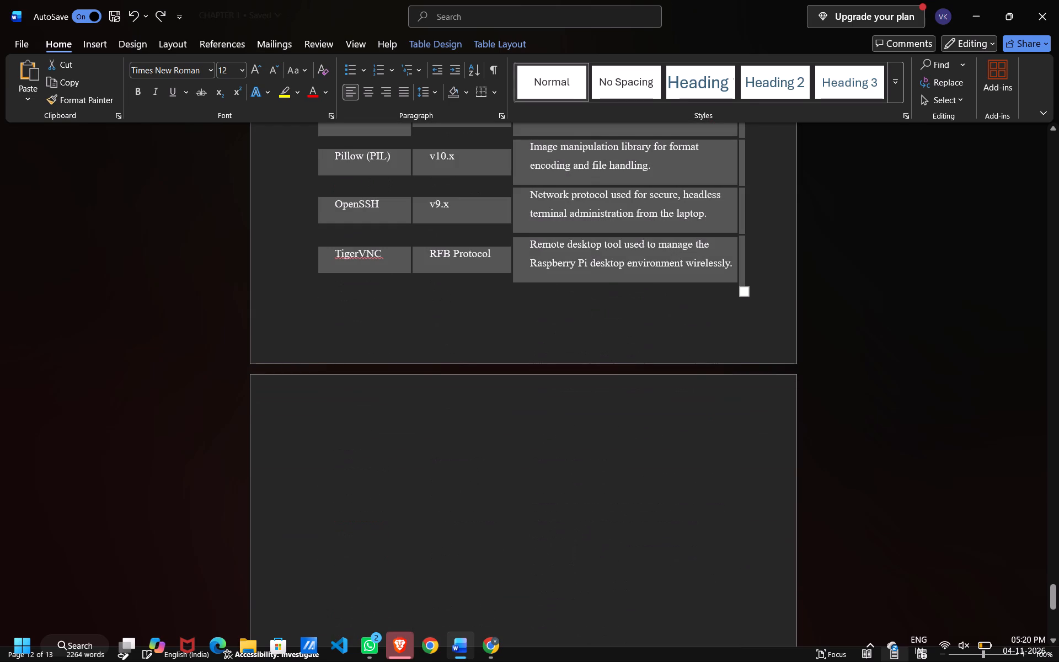
Resize the Software & Libraries table to slightly wider than the text width, with all rows through TigerVNC on one page.
scroll(705, 483, up, 2)
drag(747, 551, 766, 544)
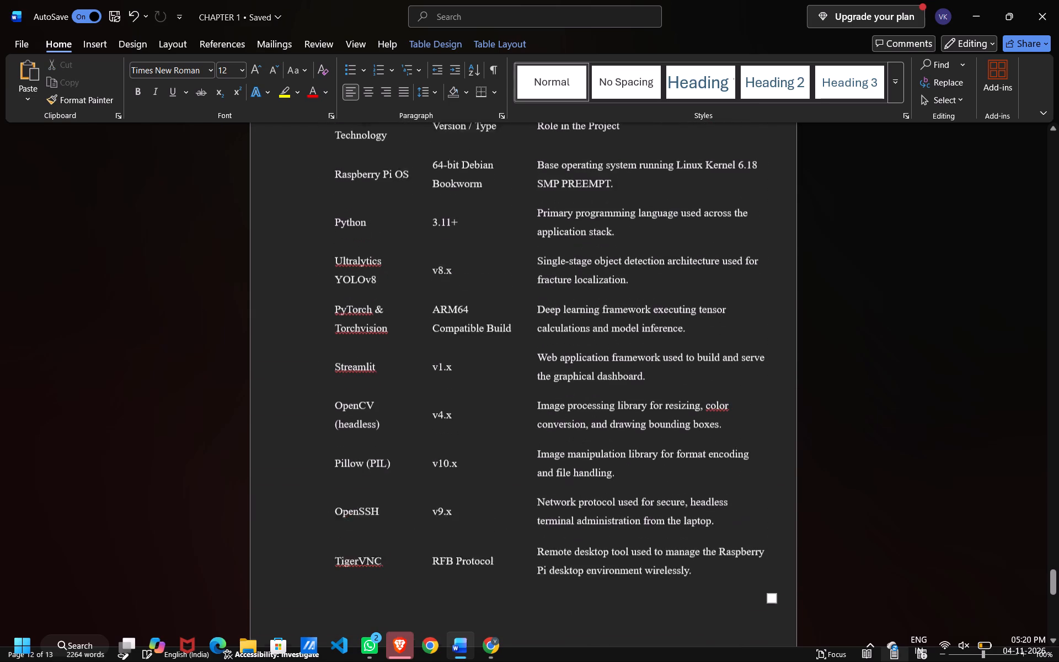
click(763, 563)
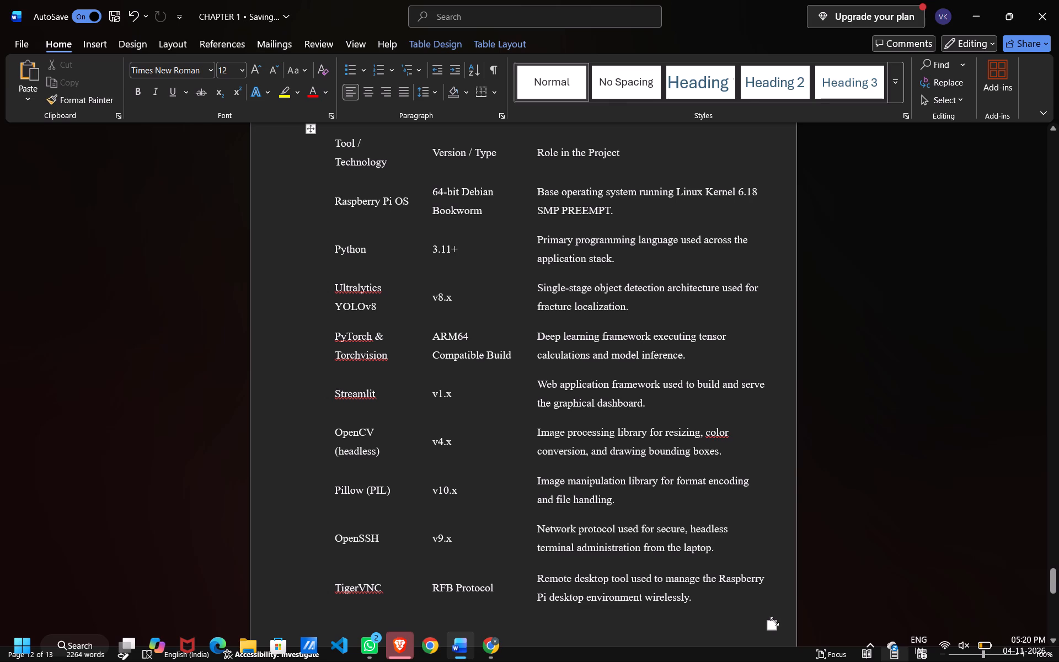
drag(774, 621, 752, 615)
scroll(752, 615, down, 2)
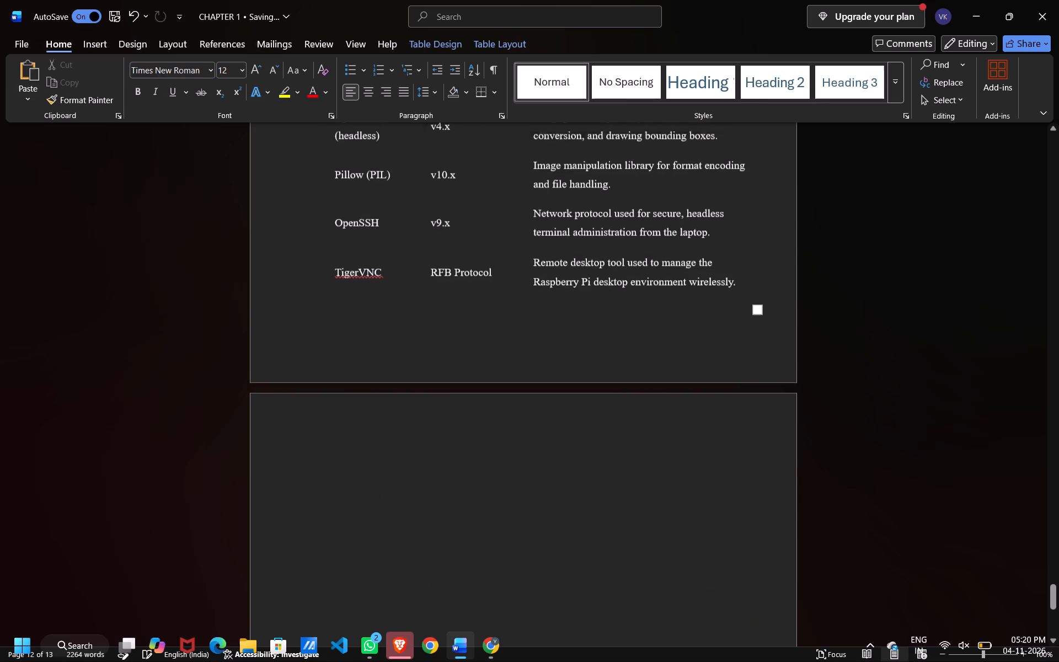
click(487, 449)
scroll(487, 449, up, 2)
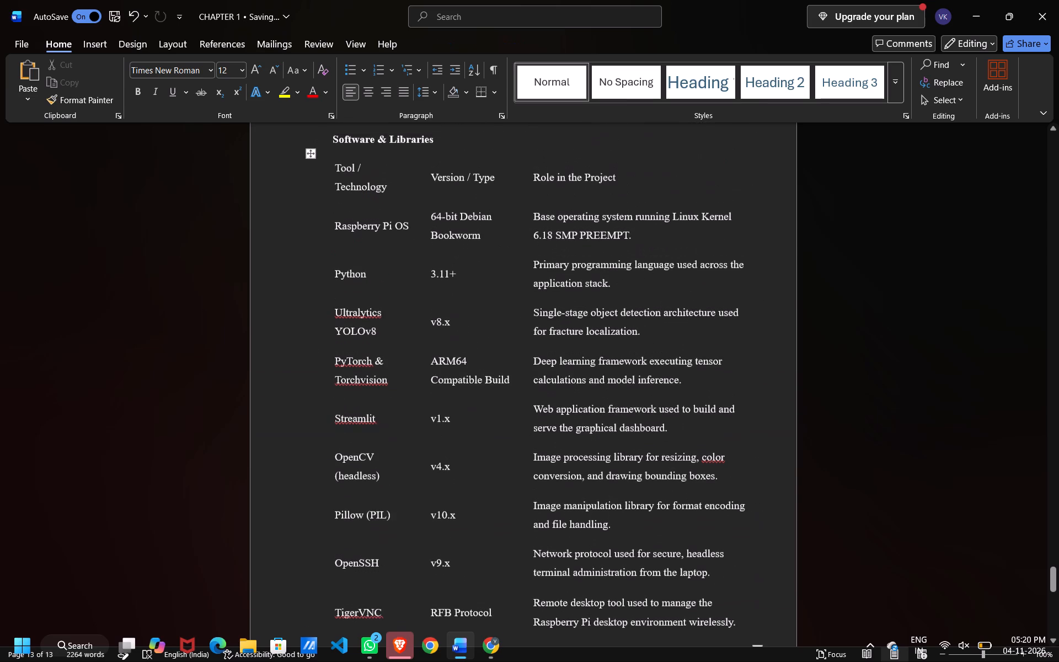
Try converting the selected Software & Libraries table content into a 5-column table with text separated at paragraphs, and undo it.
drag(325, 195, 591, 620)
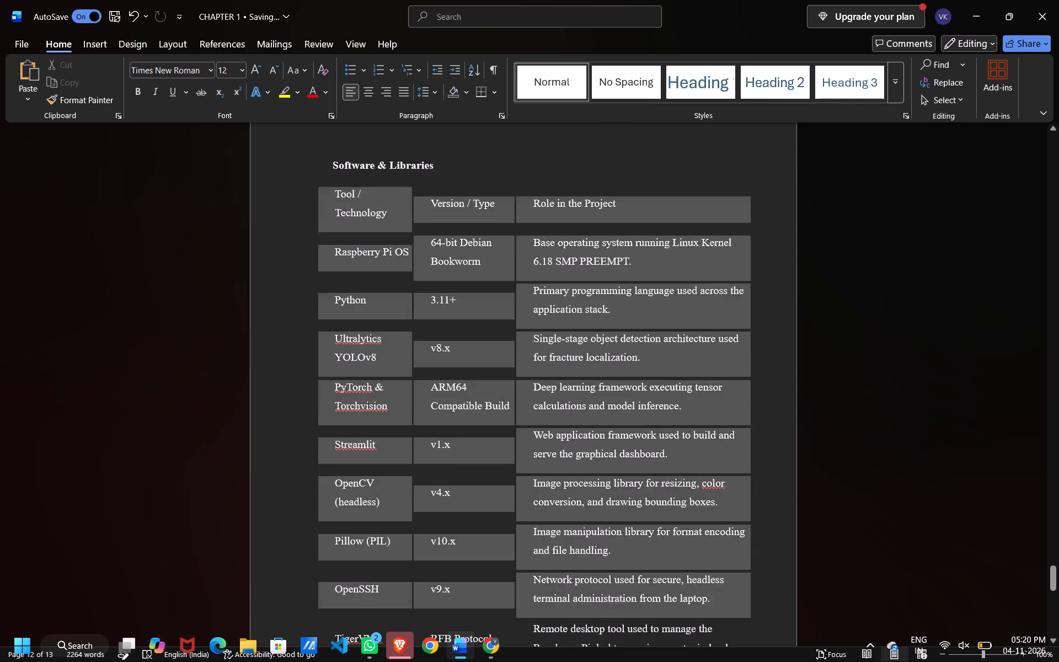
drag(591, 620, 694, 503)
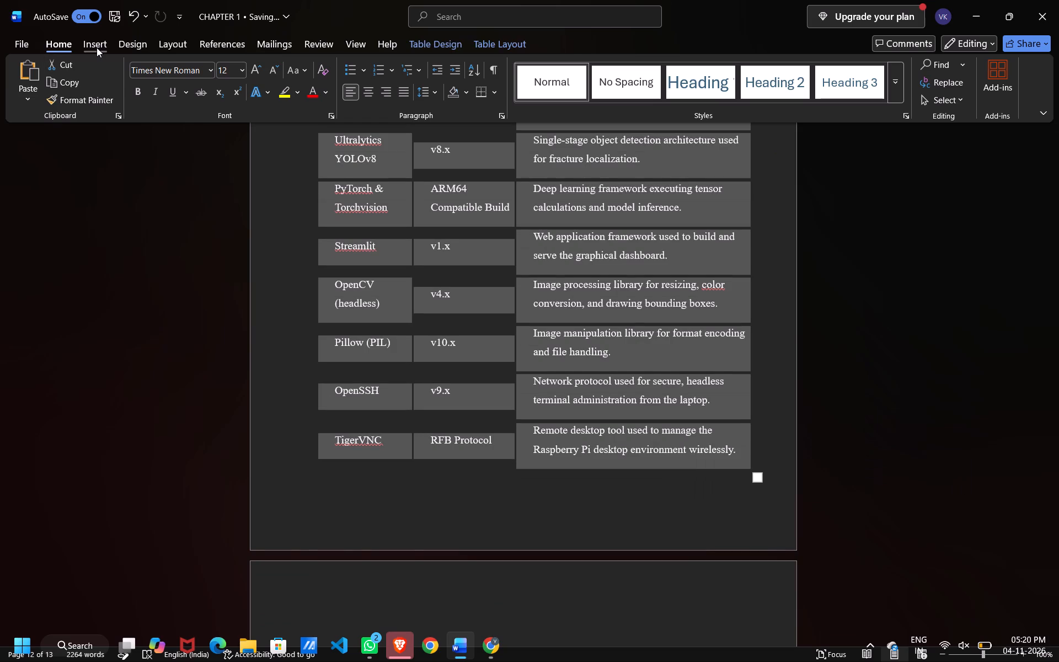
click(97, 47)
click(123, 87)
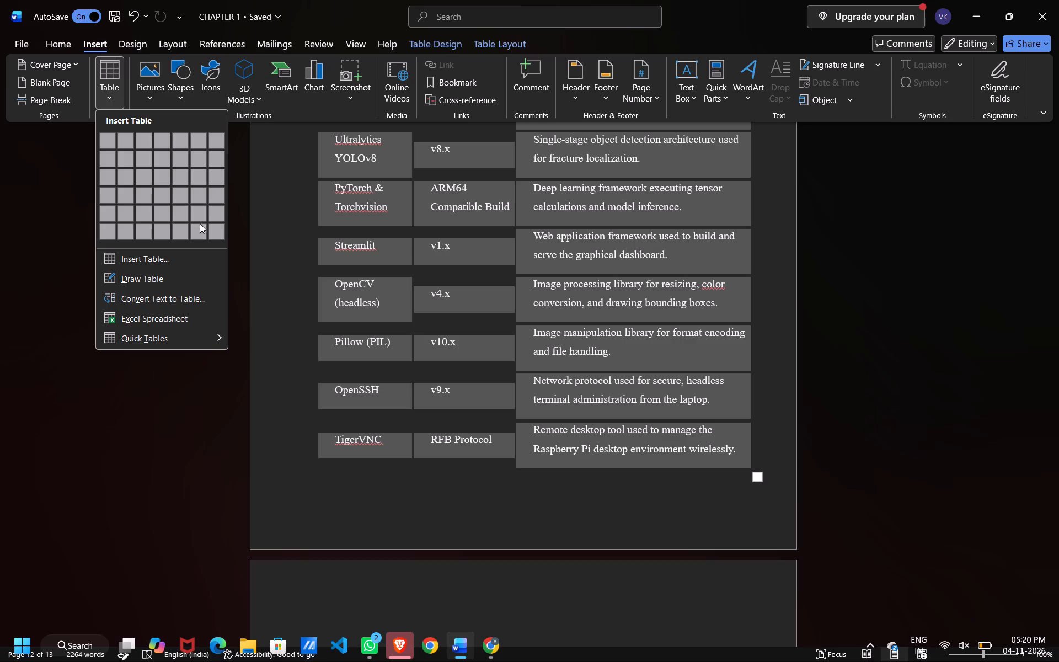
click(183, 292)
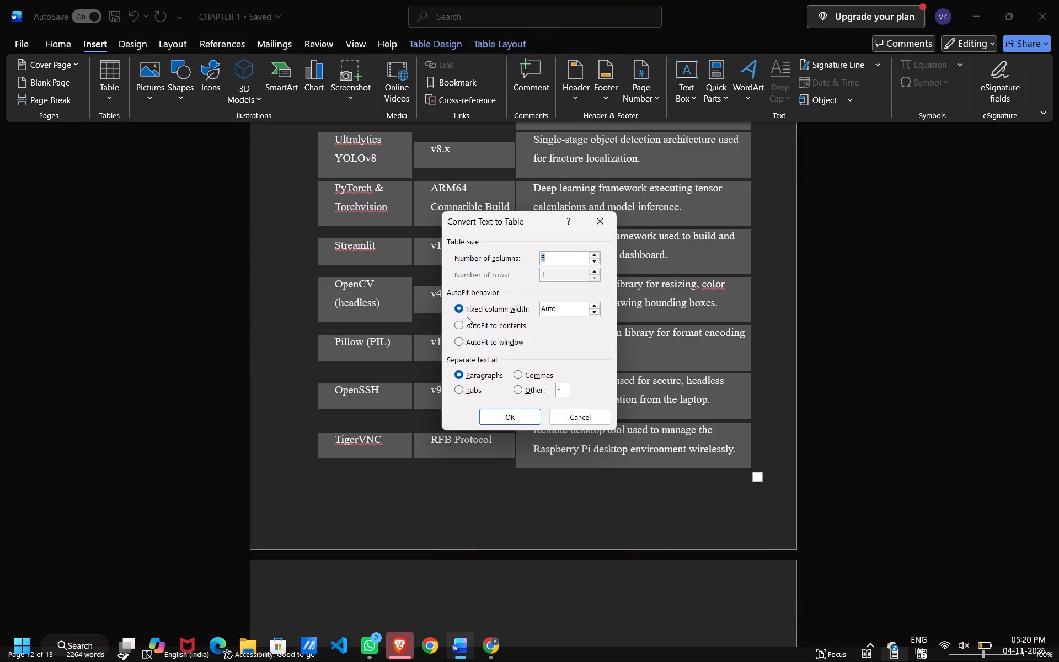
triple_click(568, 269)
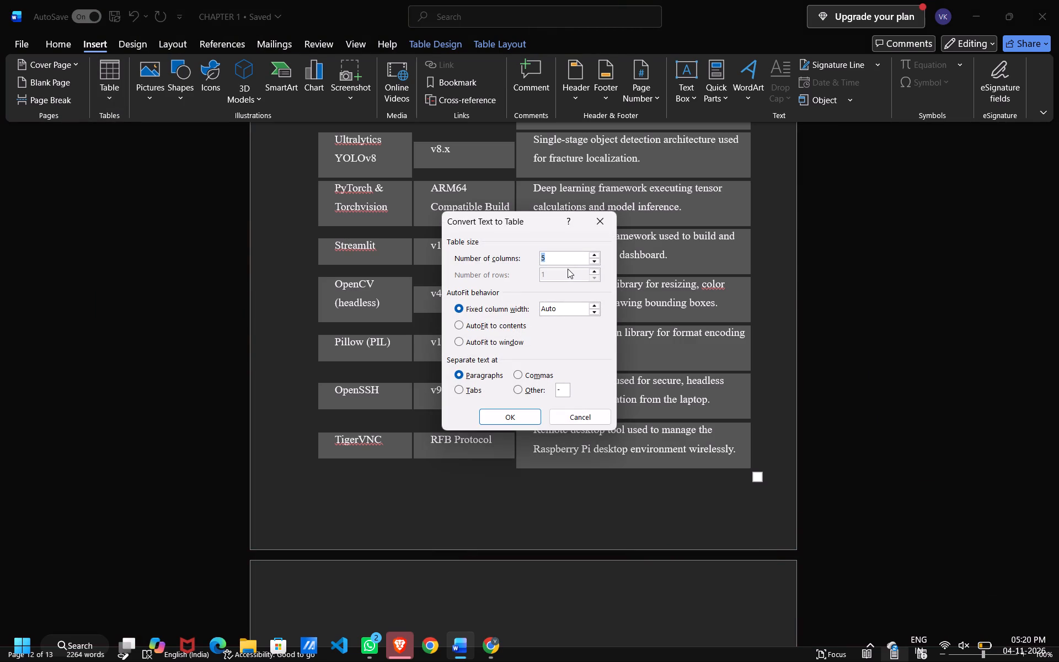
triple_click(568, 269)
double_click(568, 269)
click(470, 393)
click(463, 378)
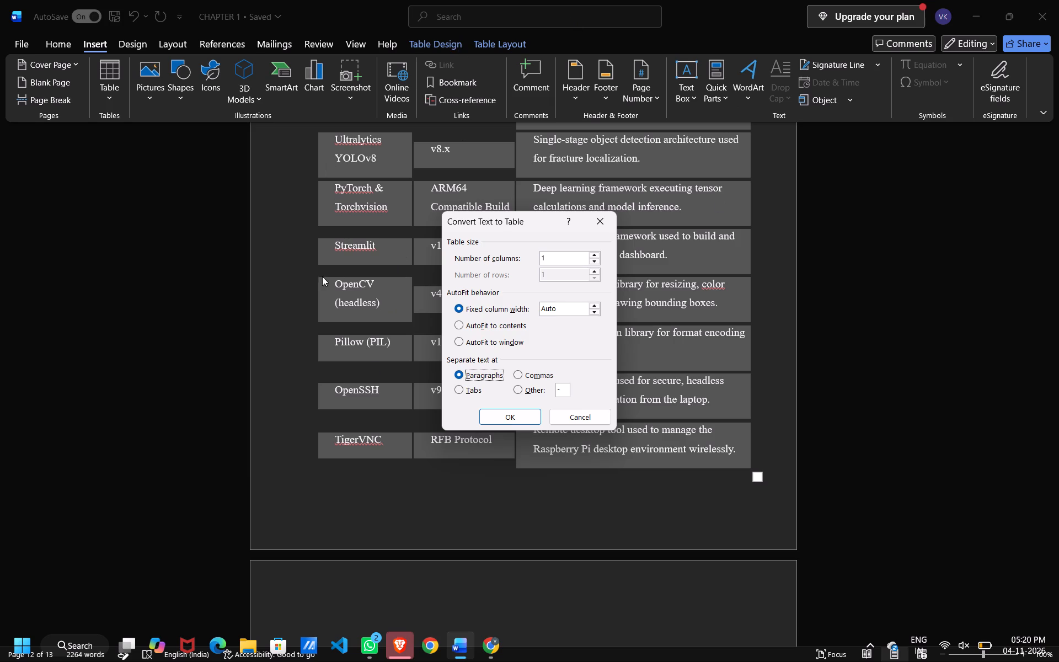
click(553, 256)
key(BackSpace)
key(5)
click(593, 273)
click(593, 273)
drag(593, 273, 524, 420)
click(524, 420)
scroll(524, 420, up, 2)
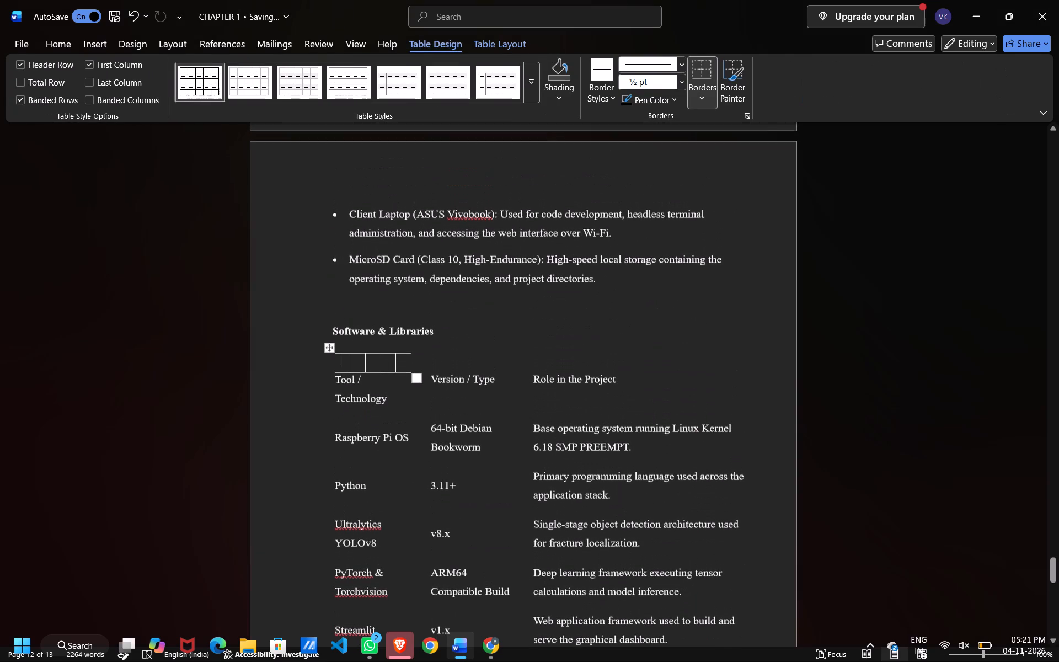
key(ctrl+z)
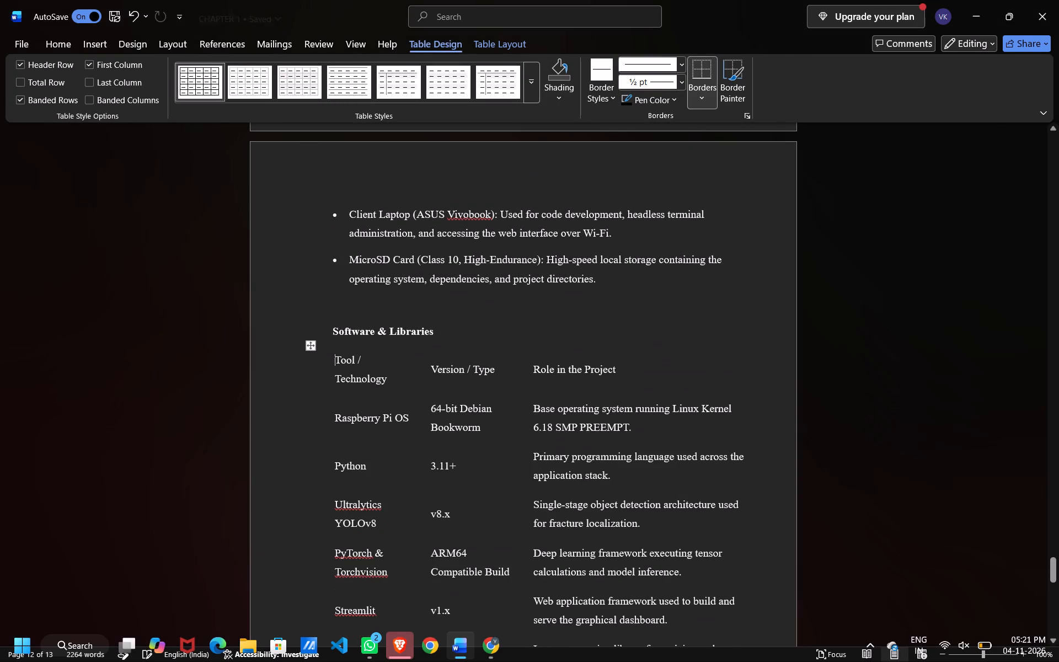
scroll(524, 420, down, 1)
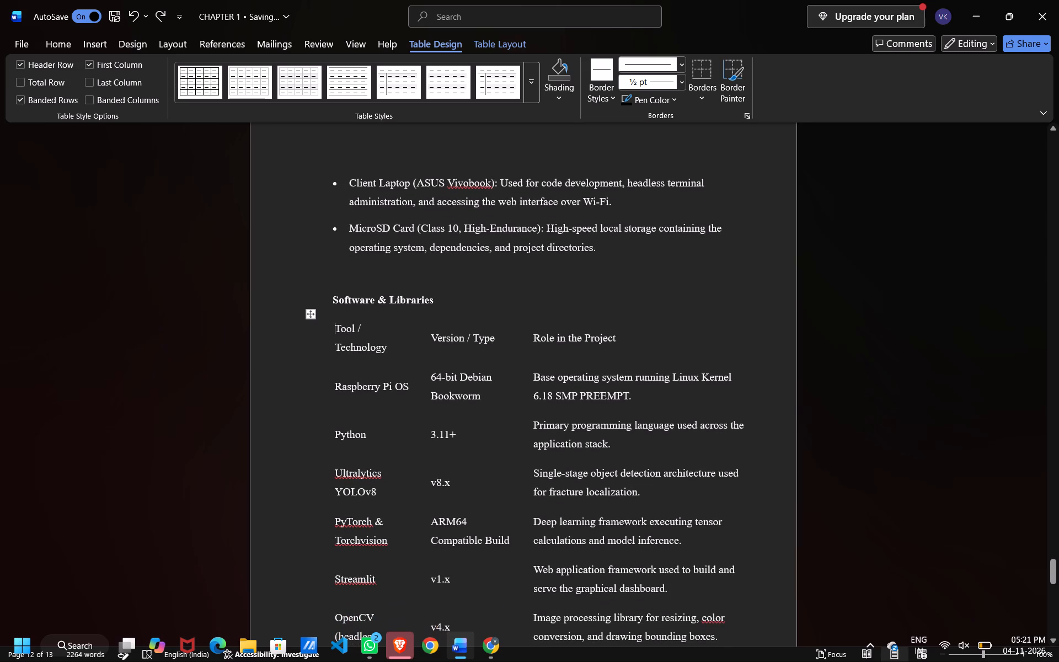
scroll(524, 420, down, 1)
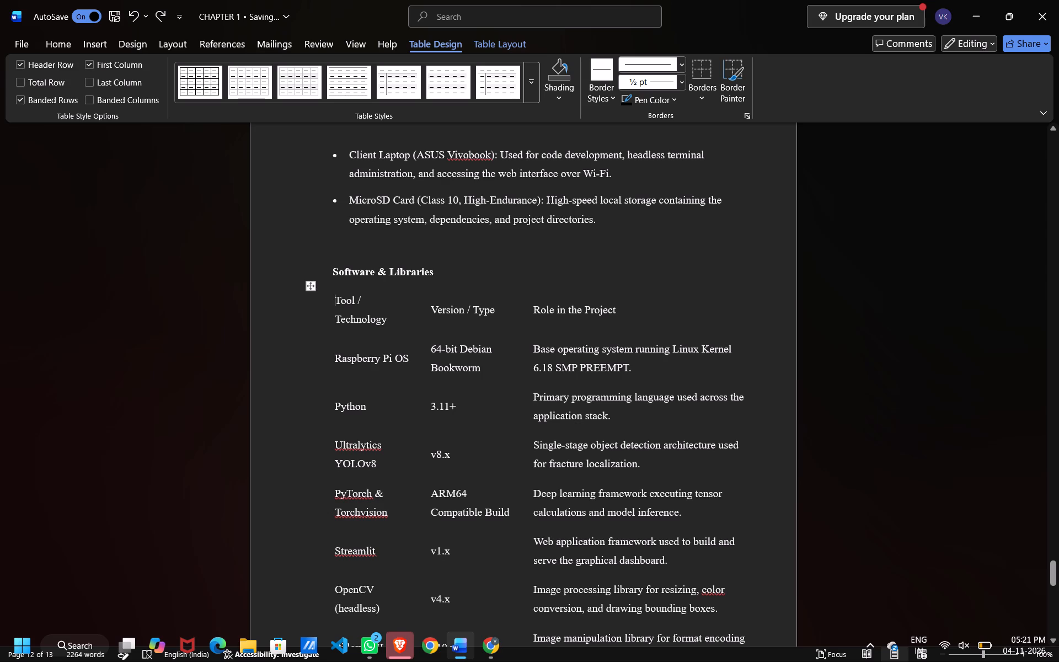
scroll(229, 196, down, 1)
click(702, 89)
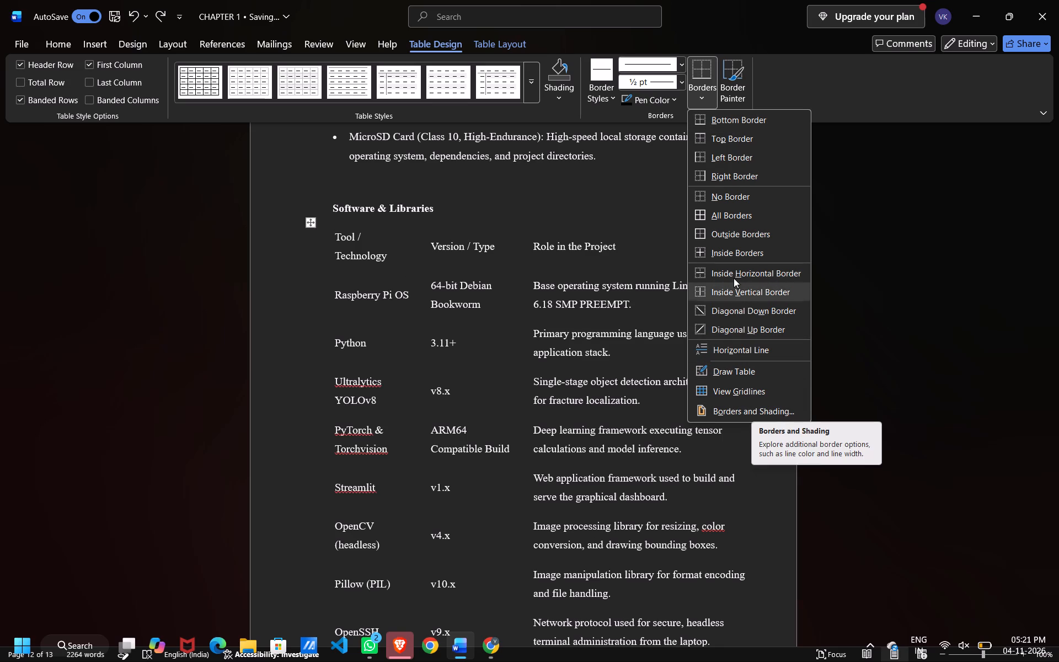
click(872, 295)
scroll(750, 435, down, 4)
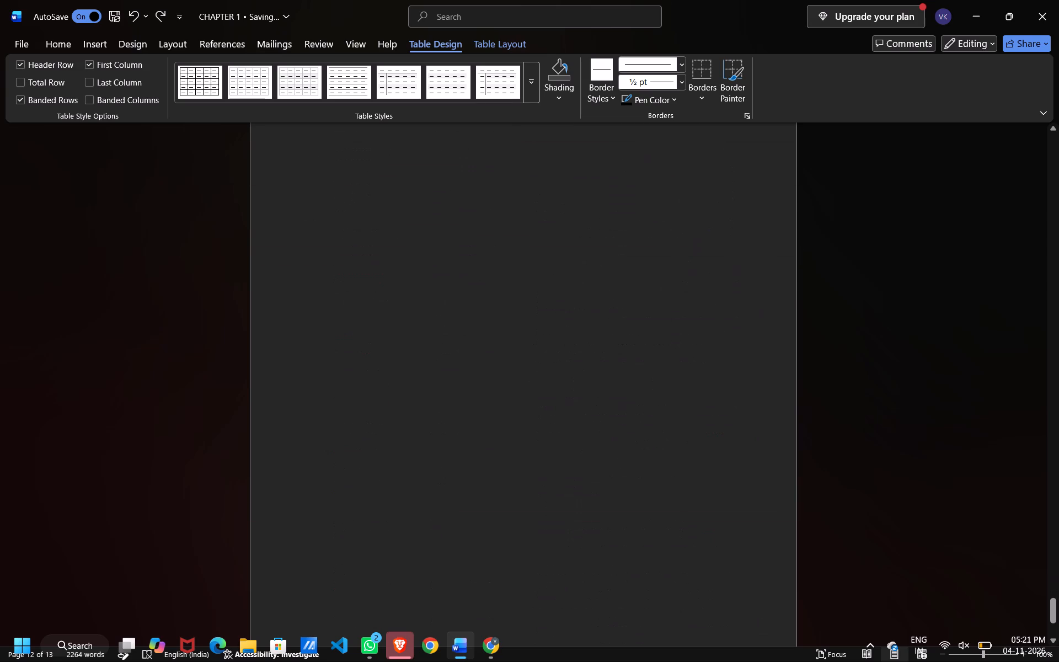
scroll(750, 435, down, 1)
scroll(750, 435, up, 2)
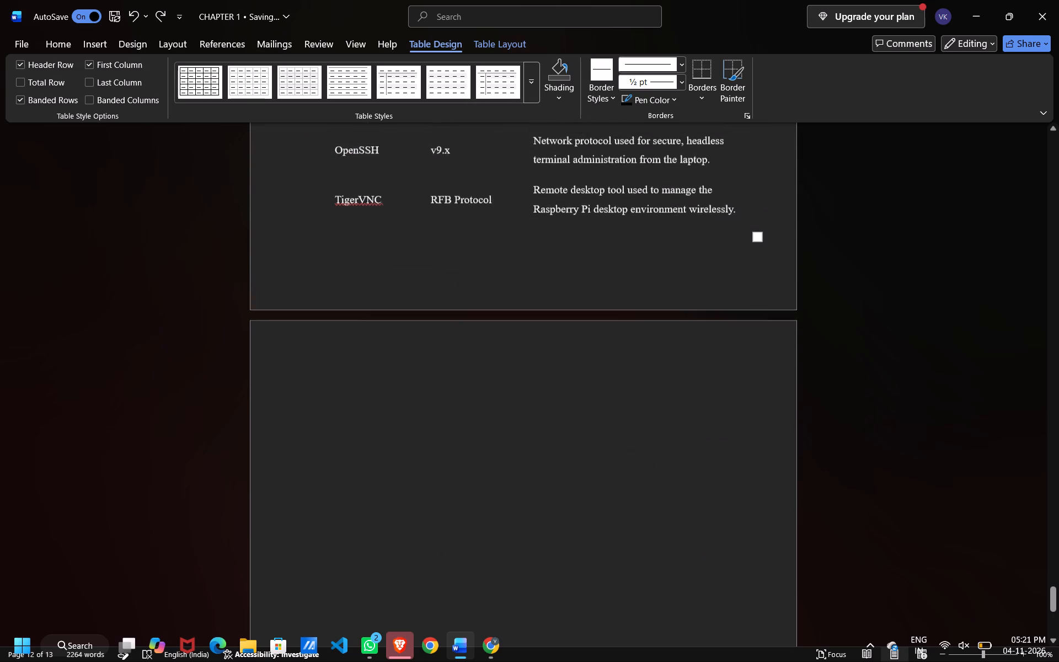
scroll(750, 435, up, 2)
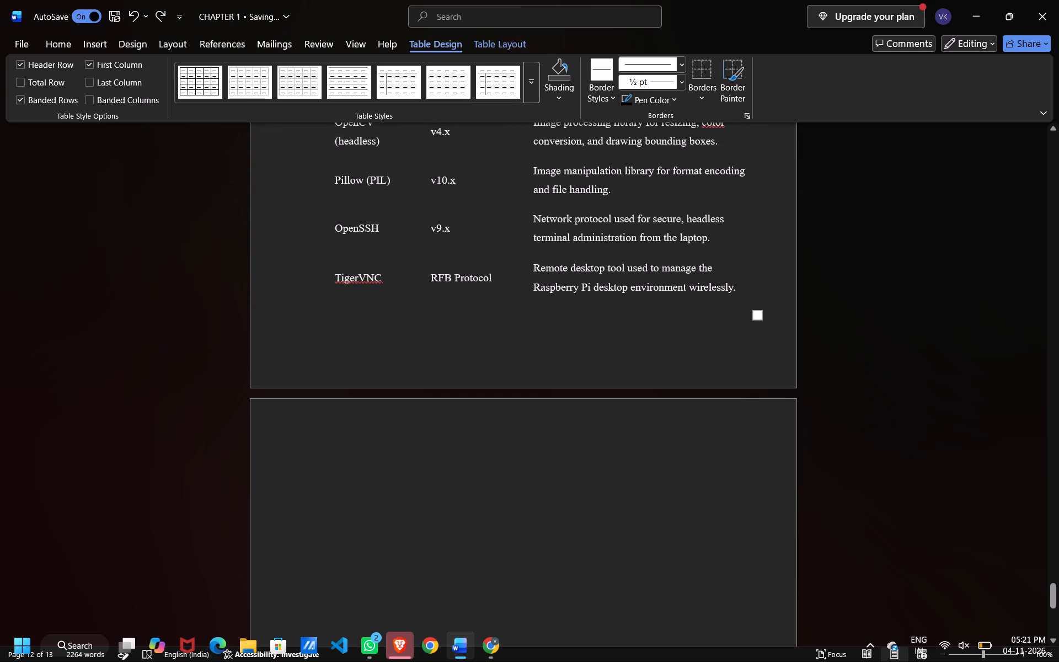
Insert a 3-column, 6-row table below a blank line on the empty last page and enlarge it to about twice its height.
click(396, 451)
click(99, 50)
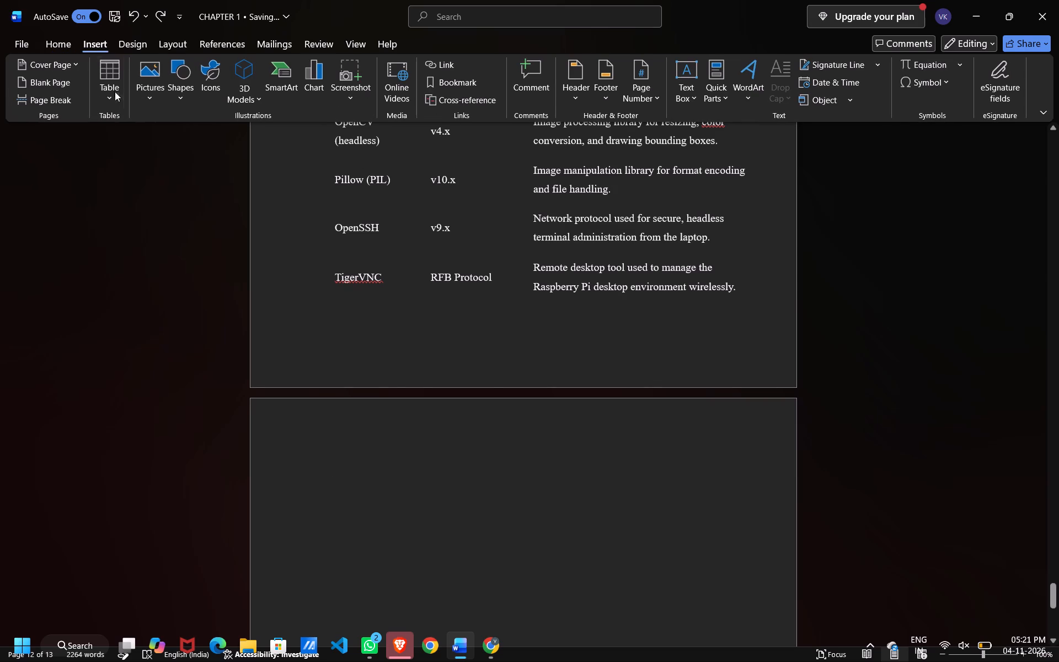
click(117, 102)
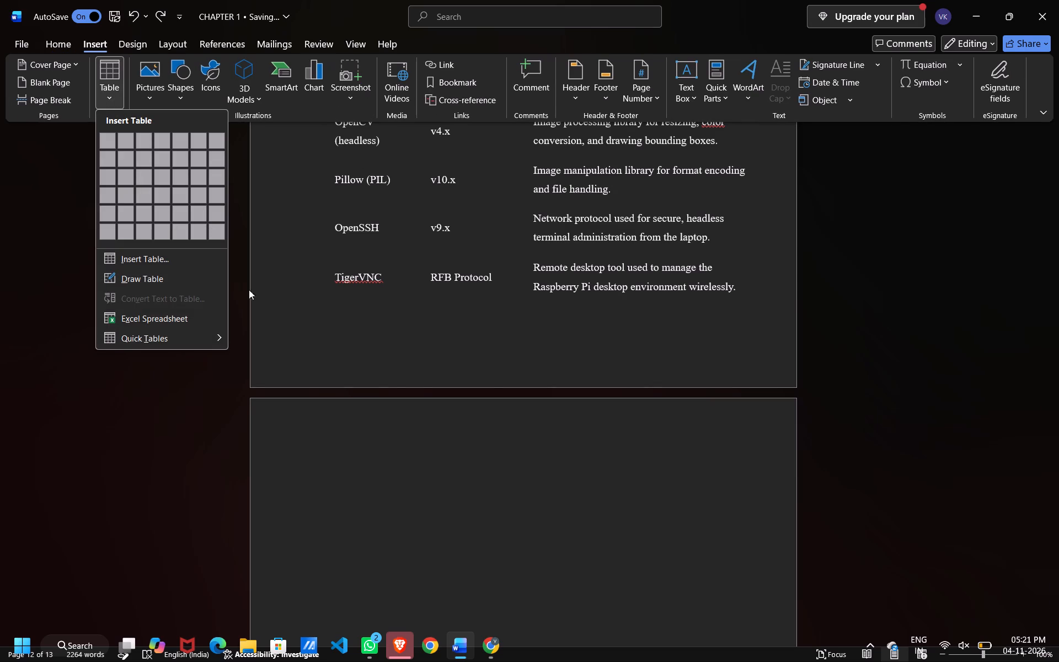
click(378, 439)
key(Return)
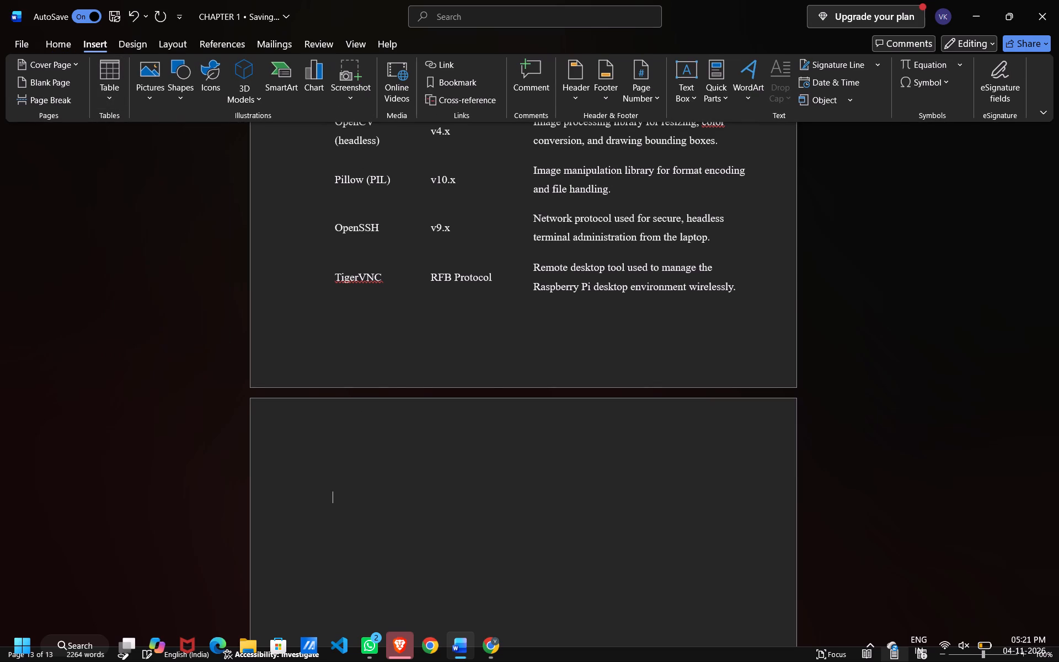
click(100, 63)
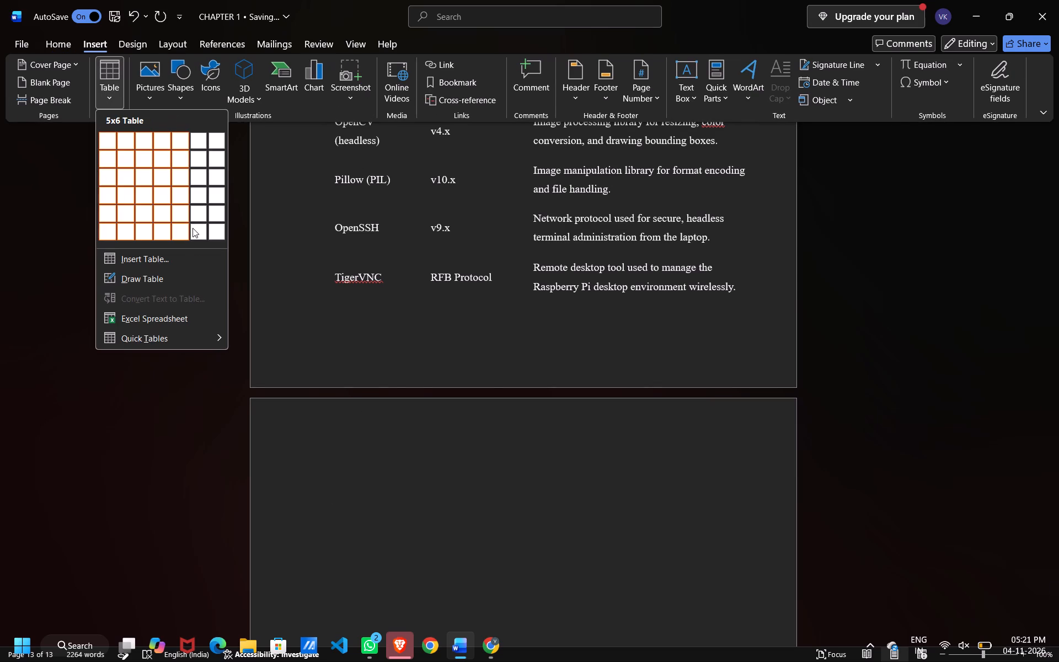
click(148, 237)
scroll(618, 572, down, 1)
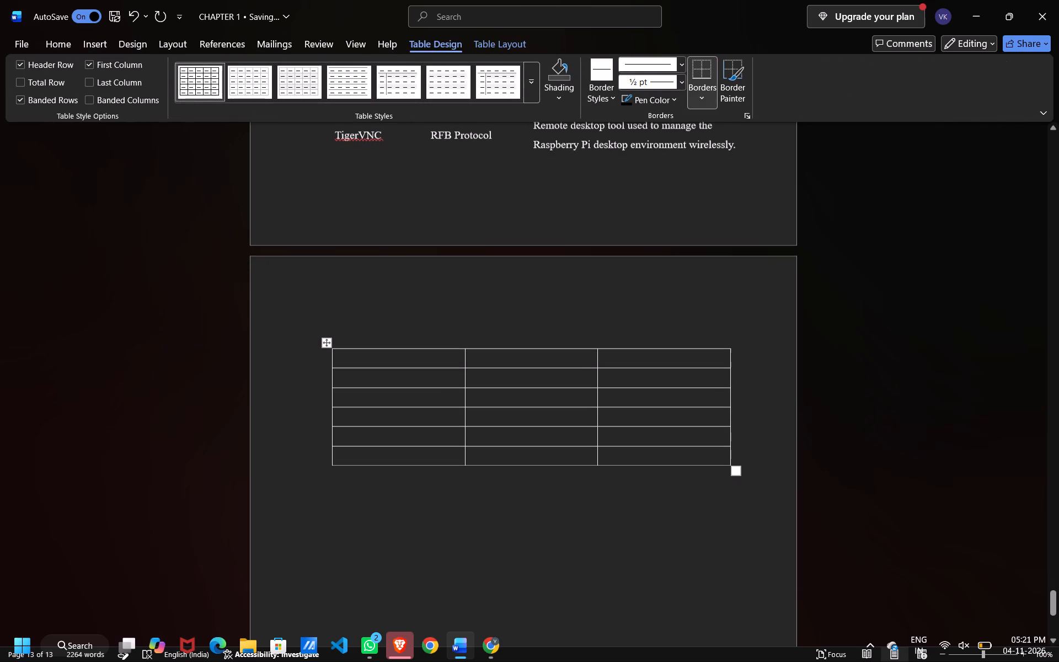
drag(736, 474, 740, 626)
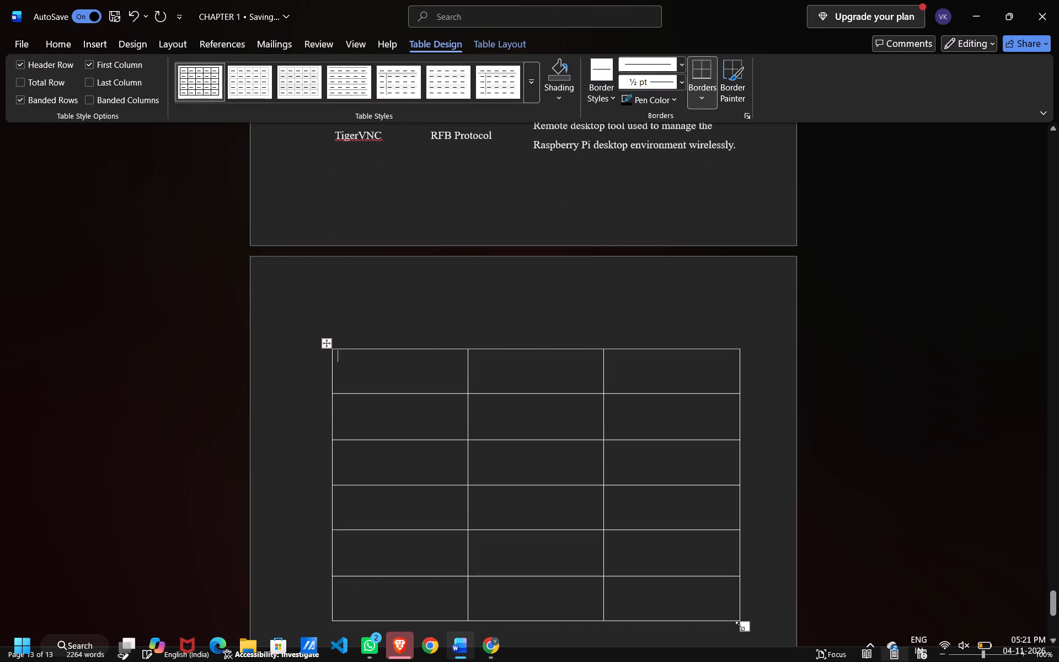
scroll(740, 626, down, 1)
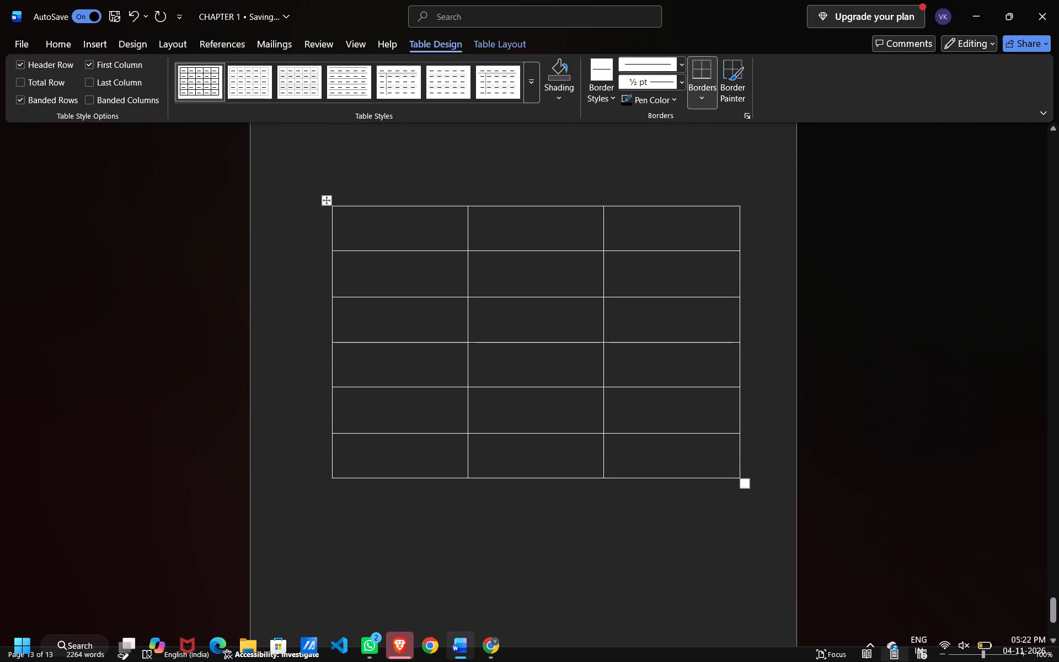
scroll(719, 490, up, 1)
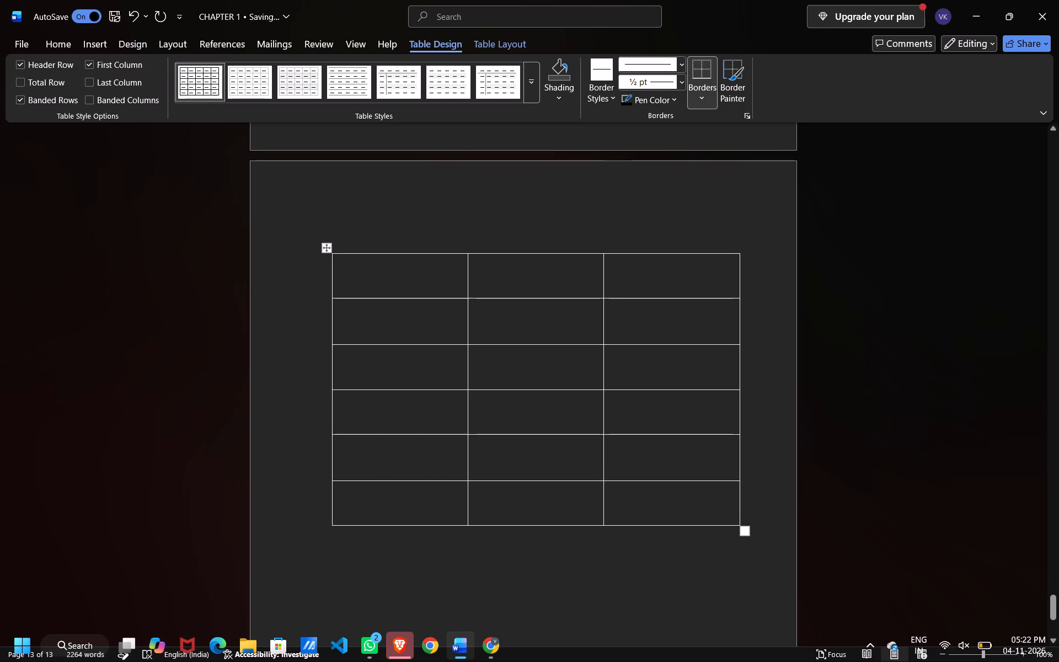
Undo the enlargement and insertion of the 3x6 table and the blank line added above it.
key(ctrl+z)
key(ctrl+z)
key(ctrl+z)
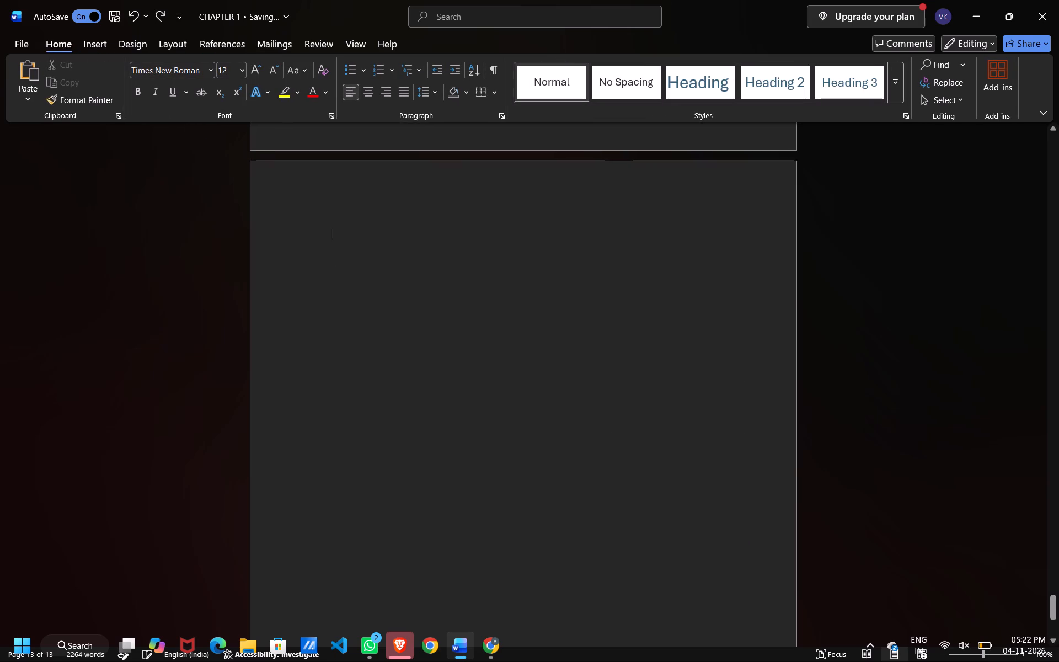
scroll(194, 137, up, 1)
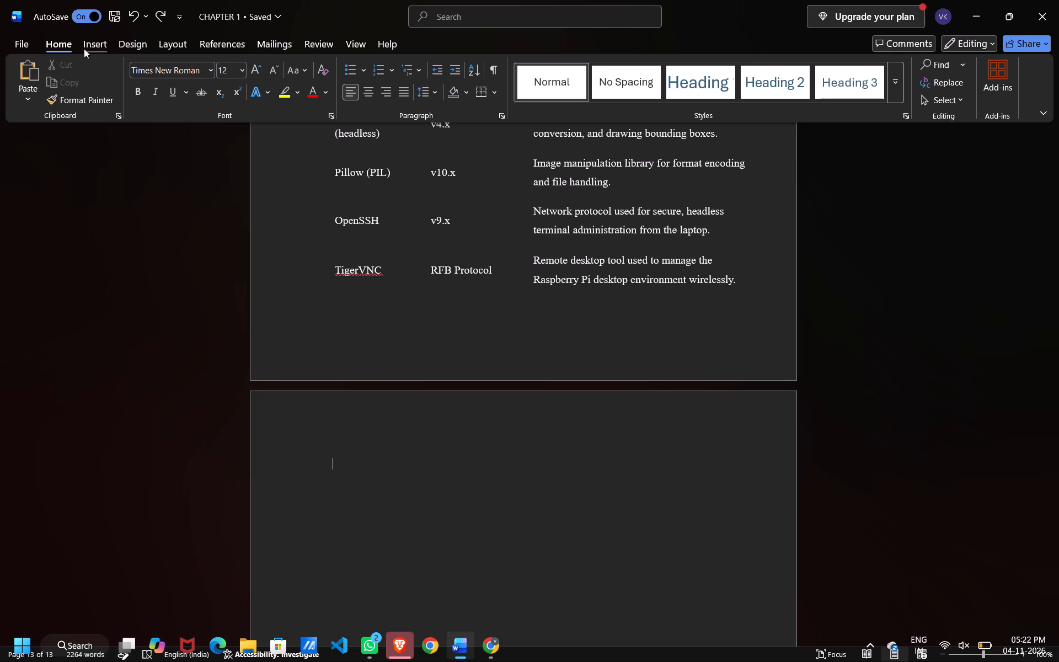
click(84, 49)
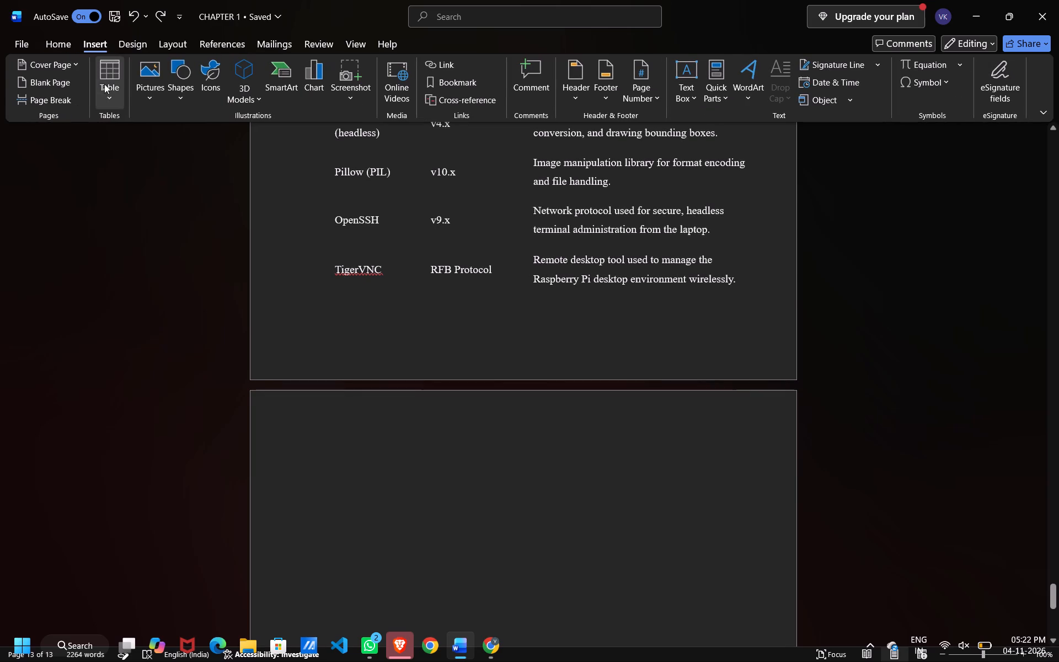
click(104, 84)
click(290, 479)
key(Return)
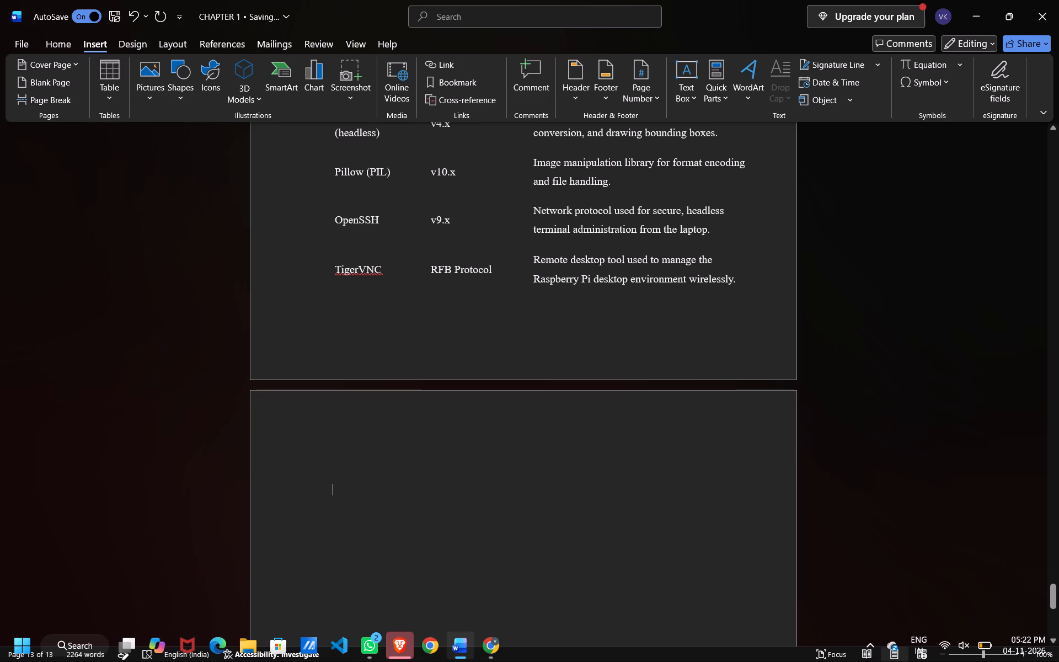
click(115, 82)
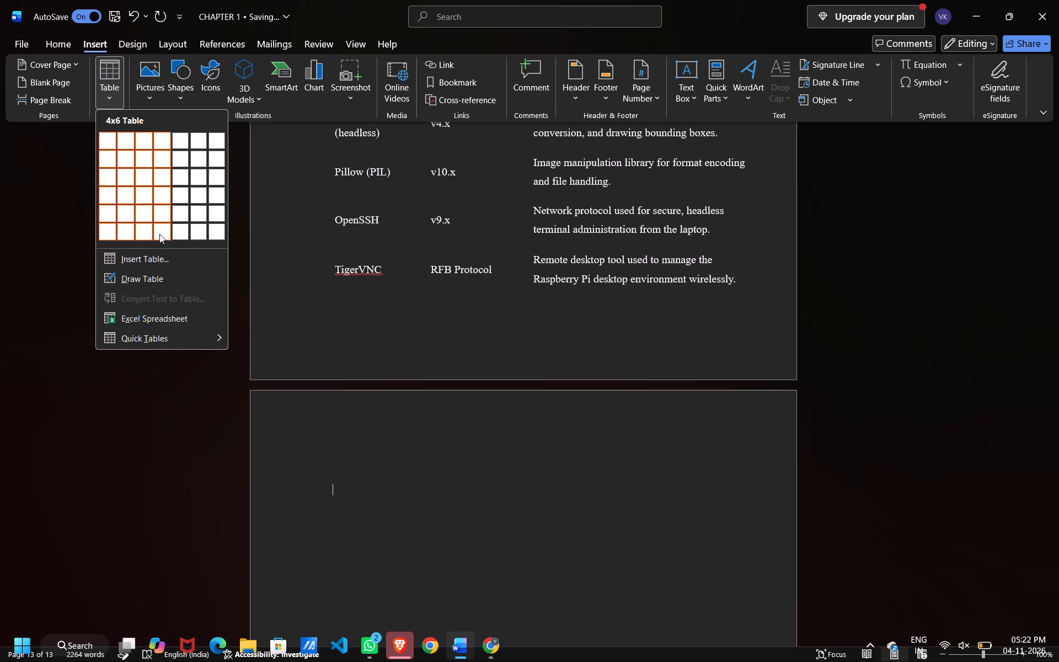
click(158, 257)
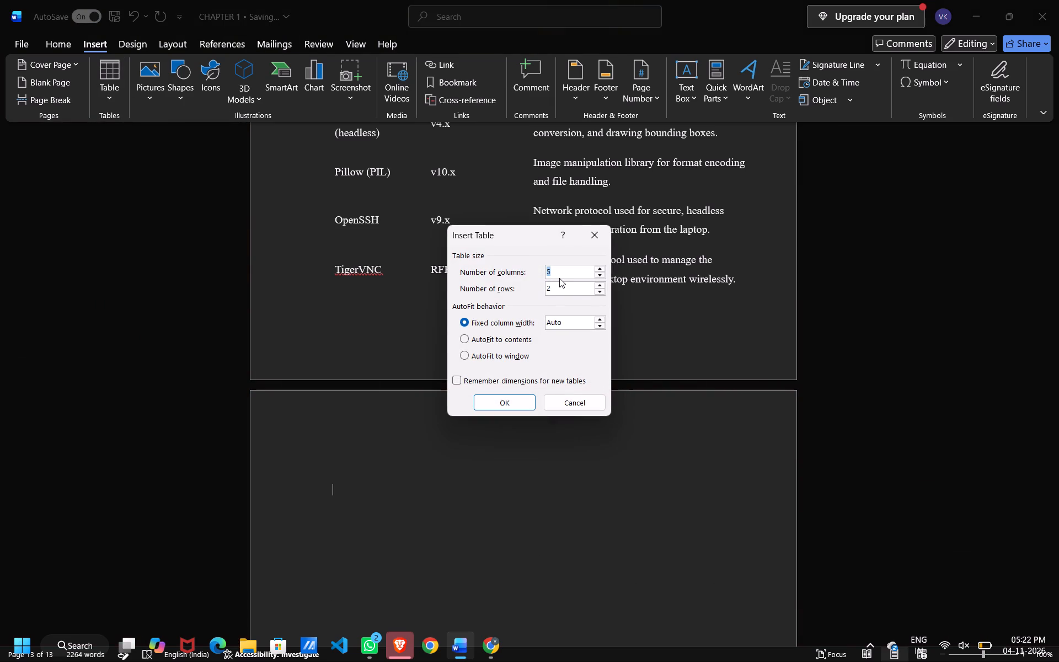
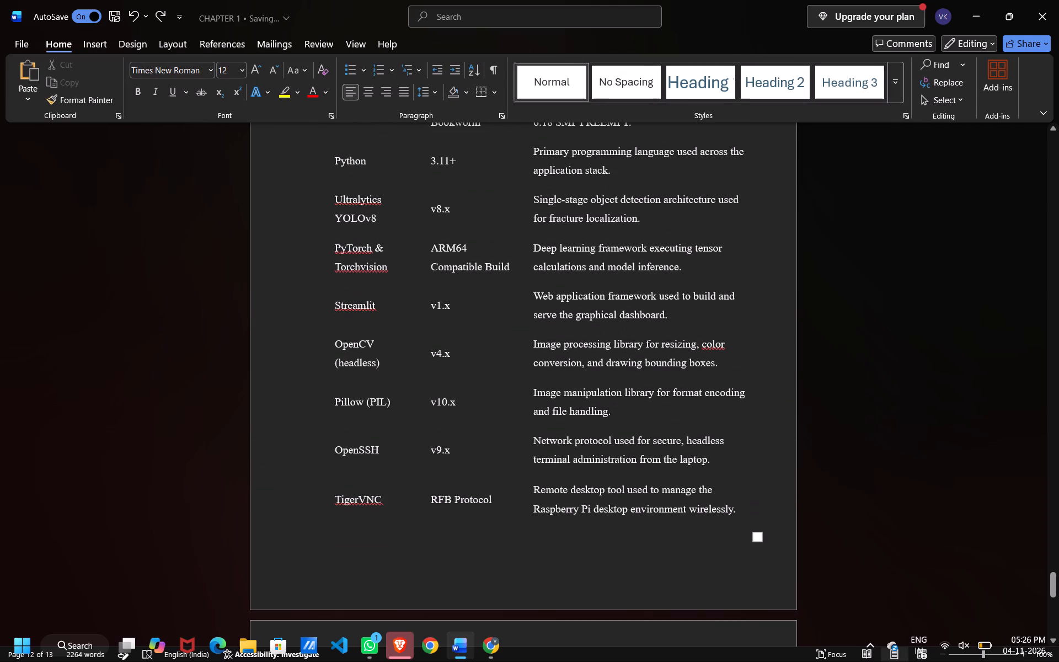
scroll(339, 405, up, 1)
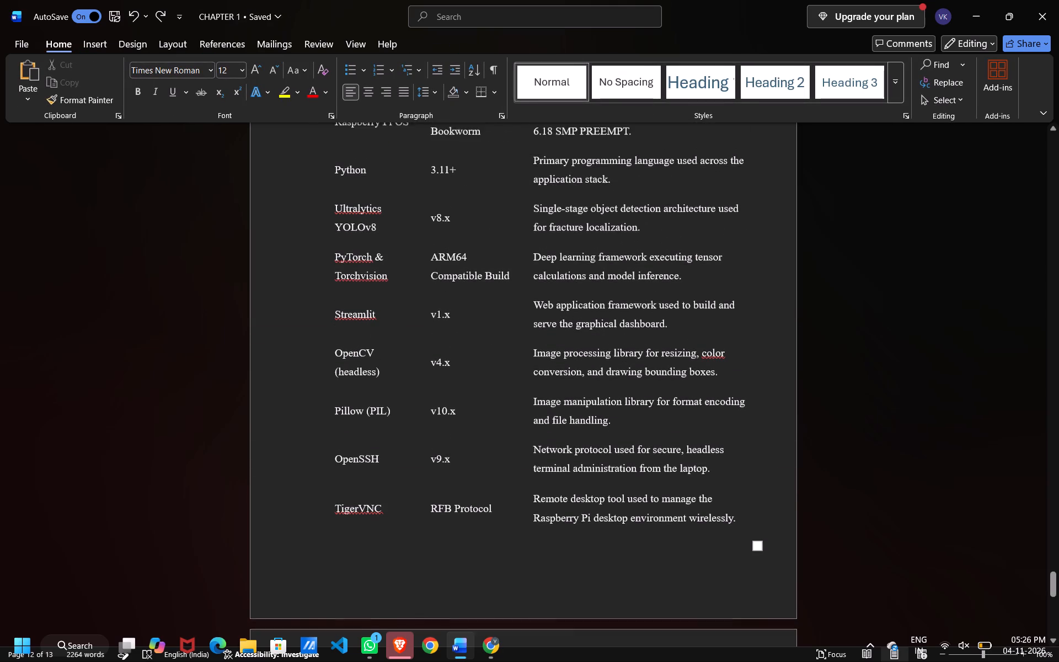
scroll(339, 405, up, 2)
scroll(339, 405, down, 1)
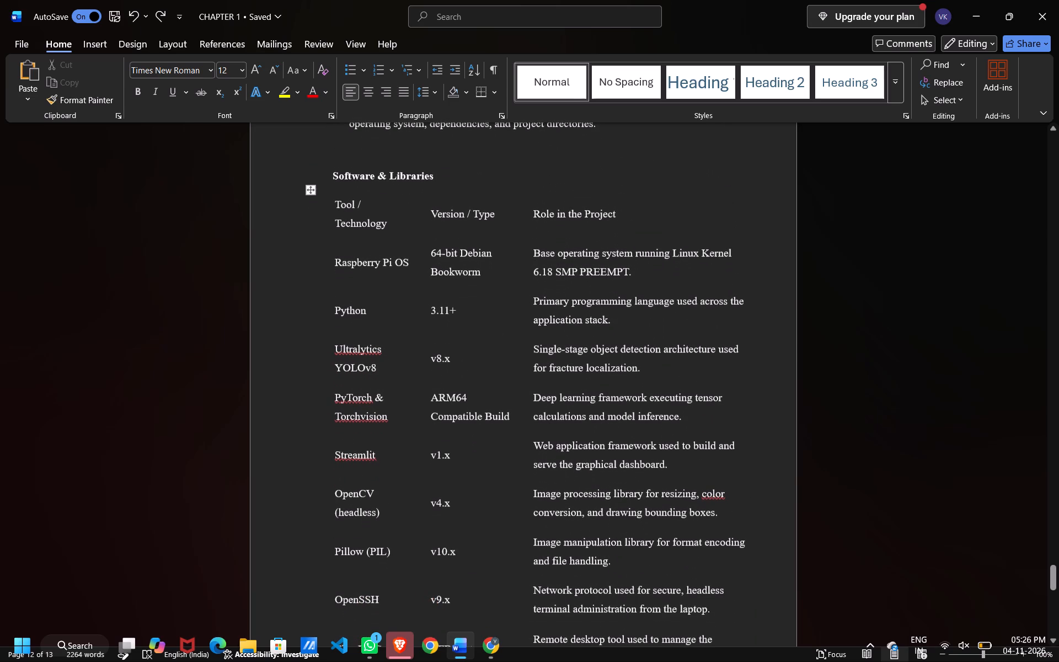
scroll(339, 405, down, 1)
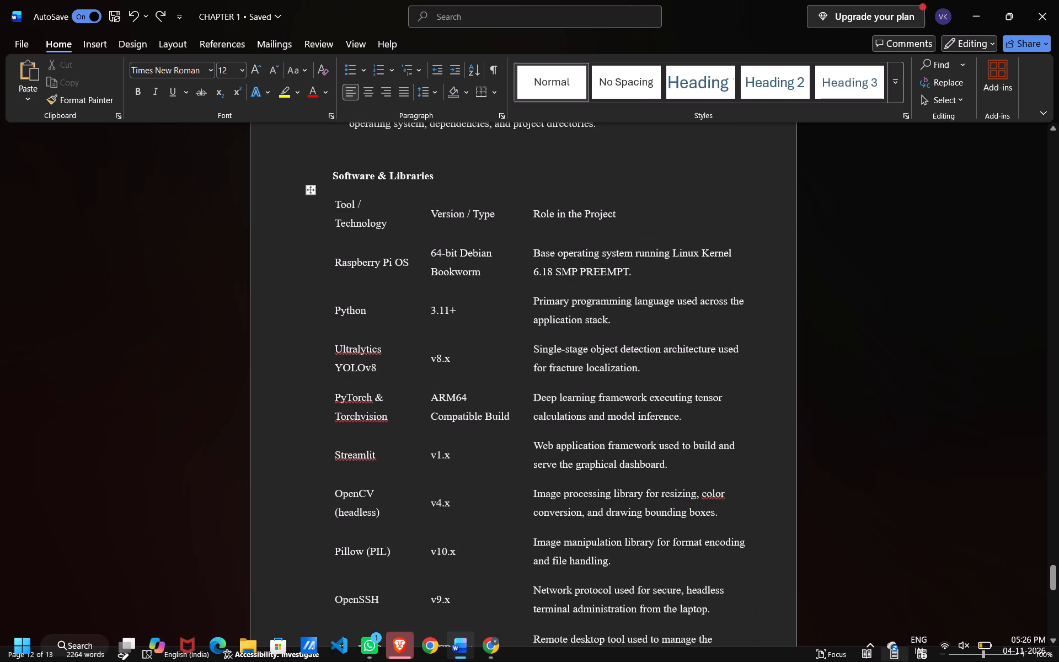
scroll(339, 405, up, 2)
scroll(339, 405, down, 1)
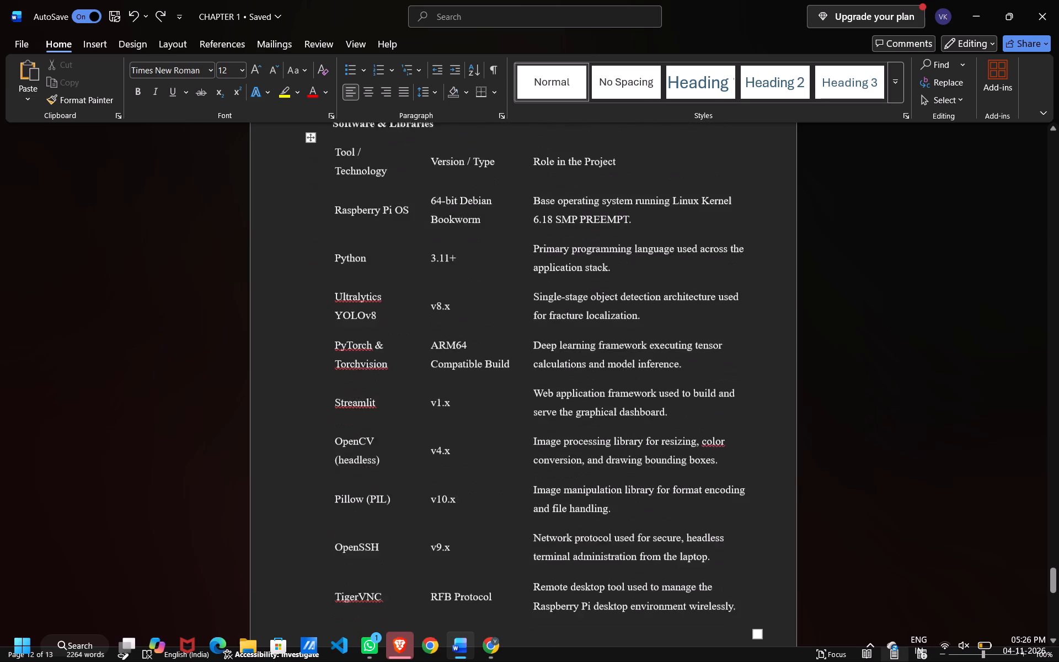
scroll(339, 405, down, 1)
scroll(339, 405, up, 2)
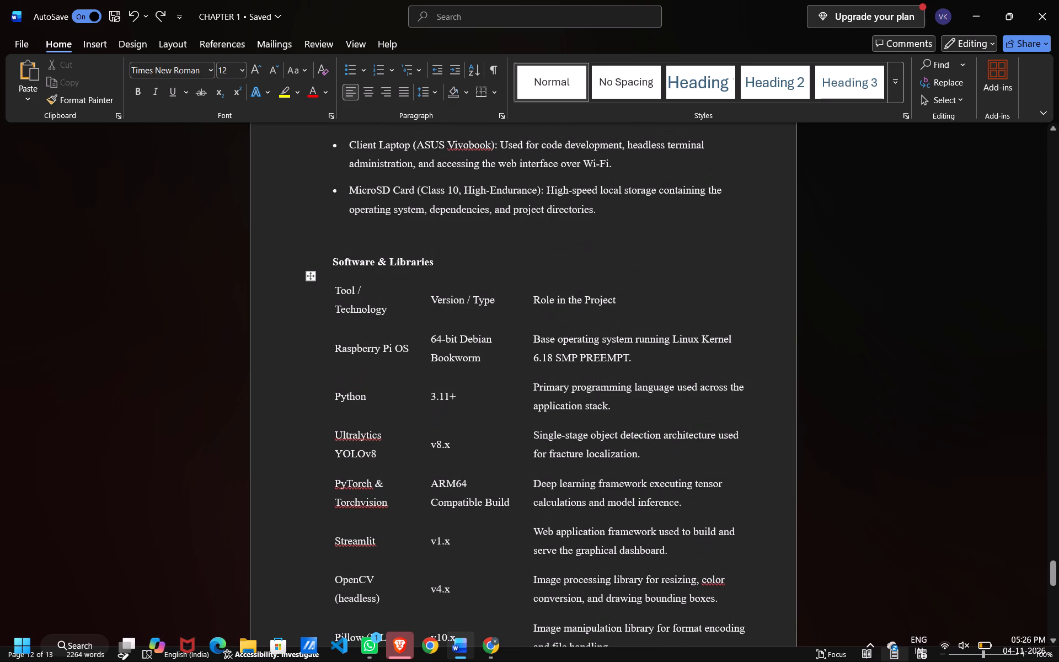
scroll(339, 405, down, 1)
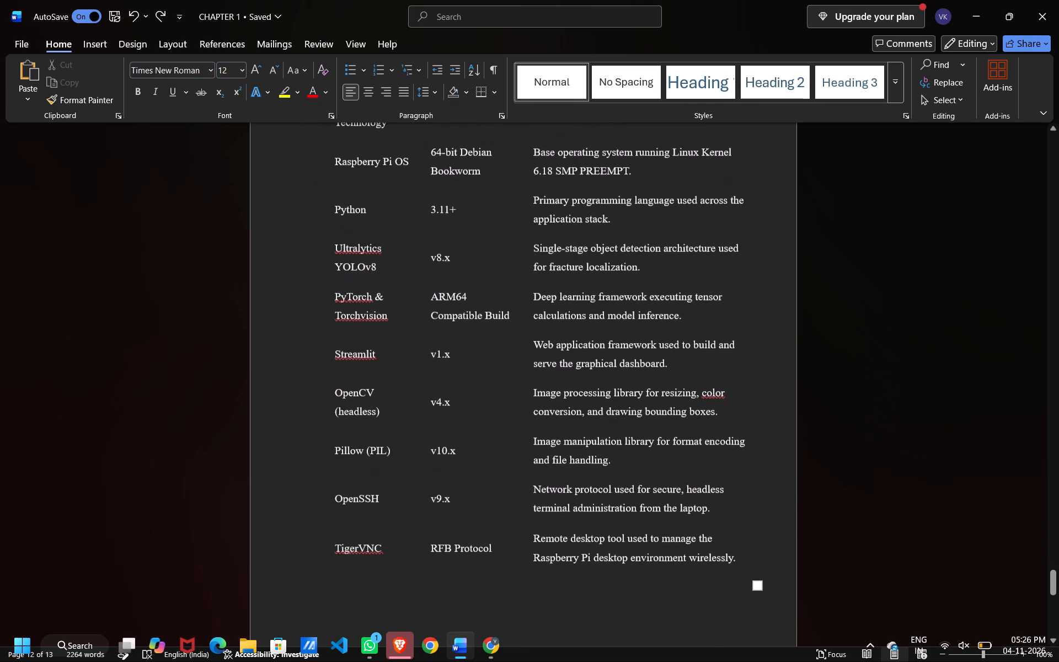
scroll(339, 405, up, 1)
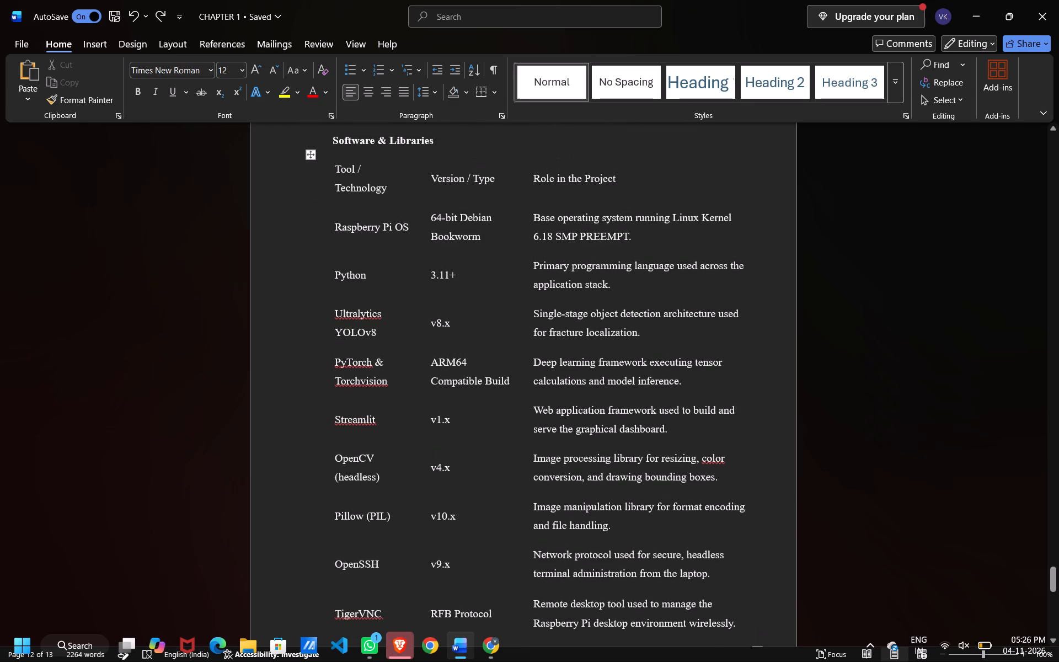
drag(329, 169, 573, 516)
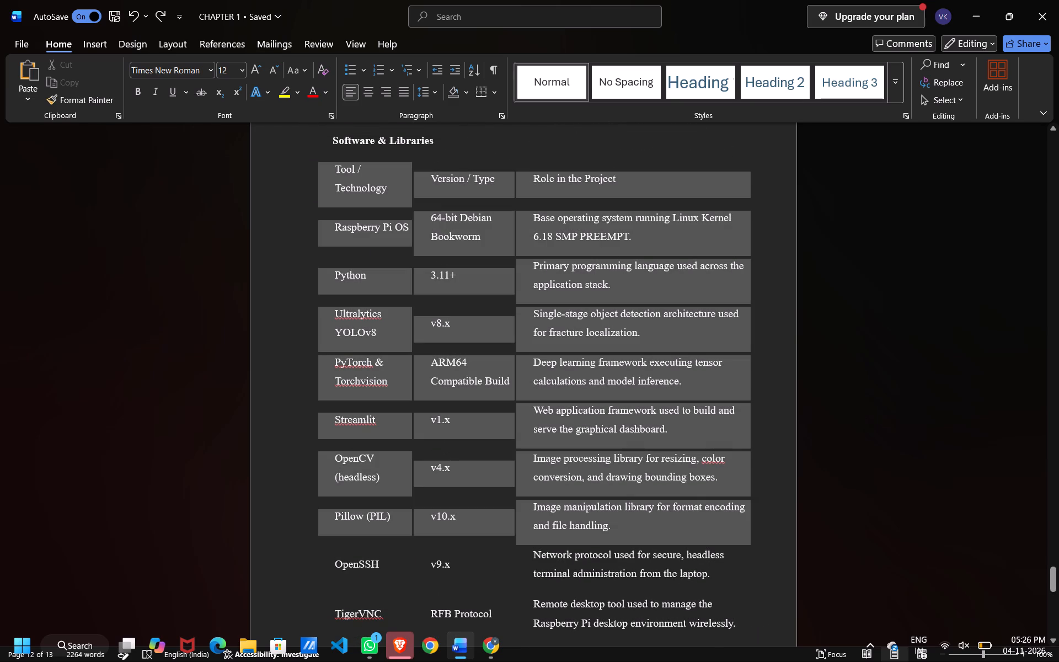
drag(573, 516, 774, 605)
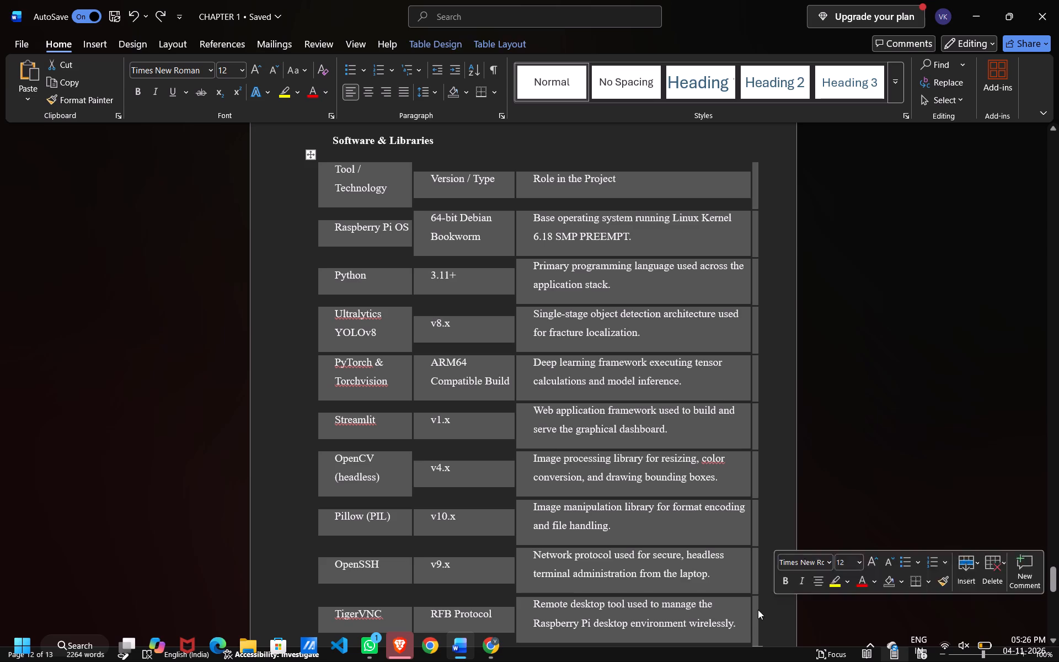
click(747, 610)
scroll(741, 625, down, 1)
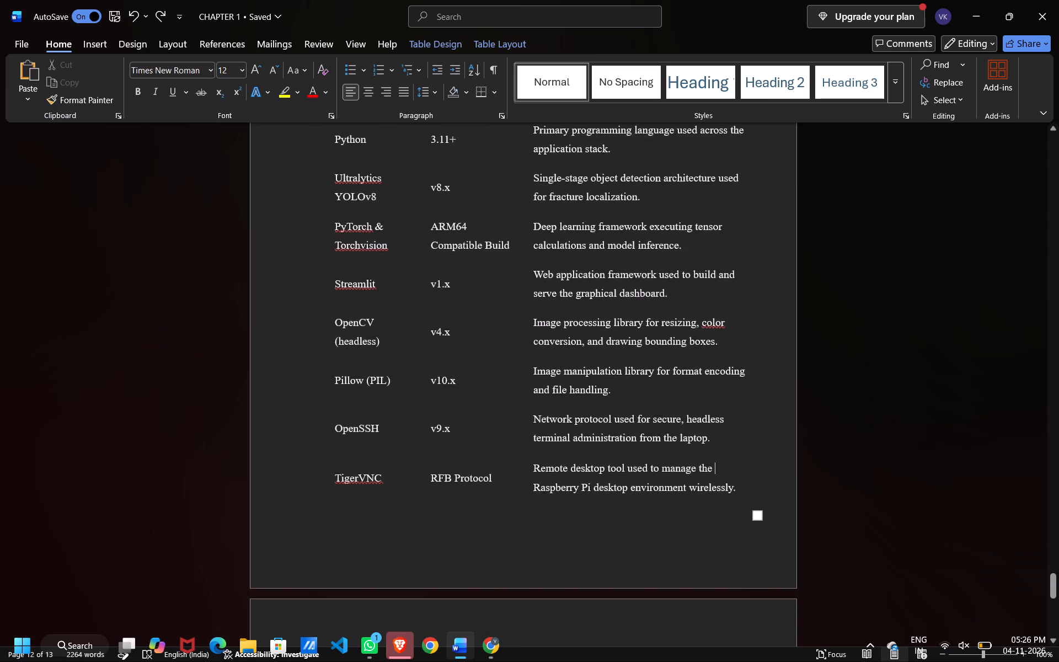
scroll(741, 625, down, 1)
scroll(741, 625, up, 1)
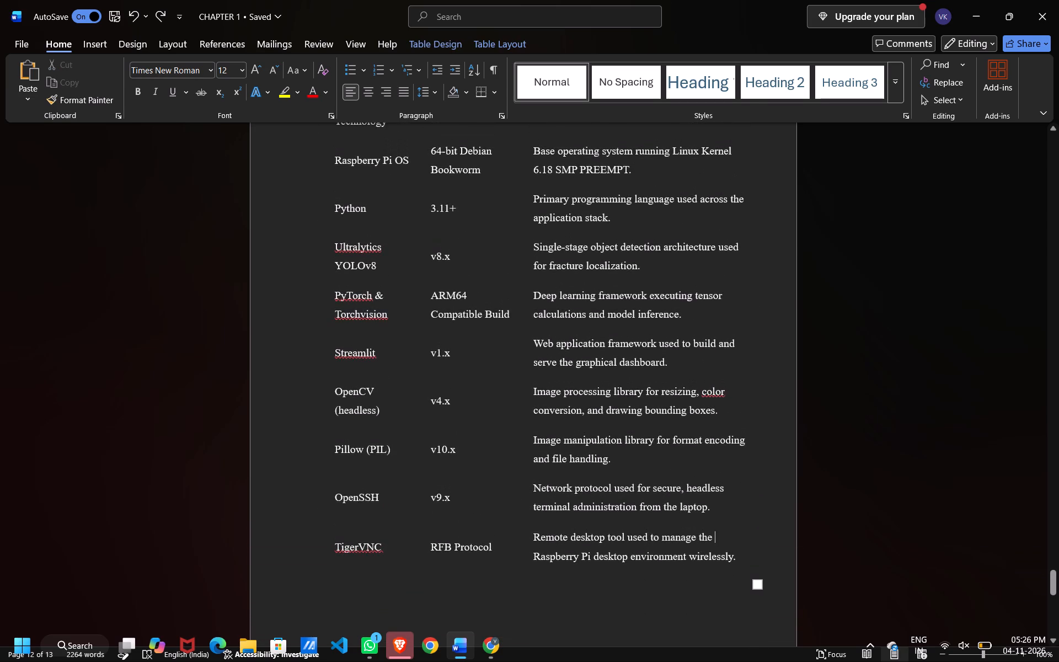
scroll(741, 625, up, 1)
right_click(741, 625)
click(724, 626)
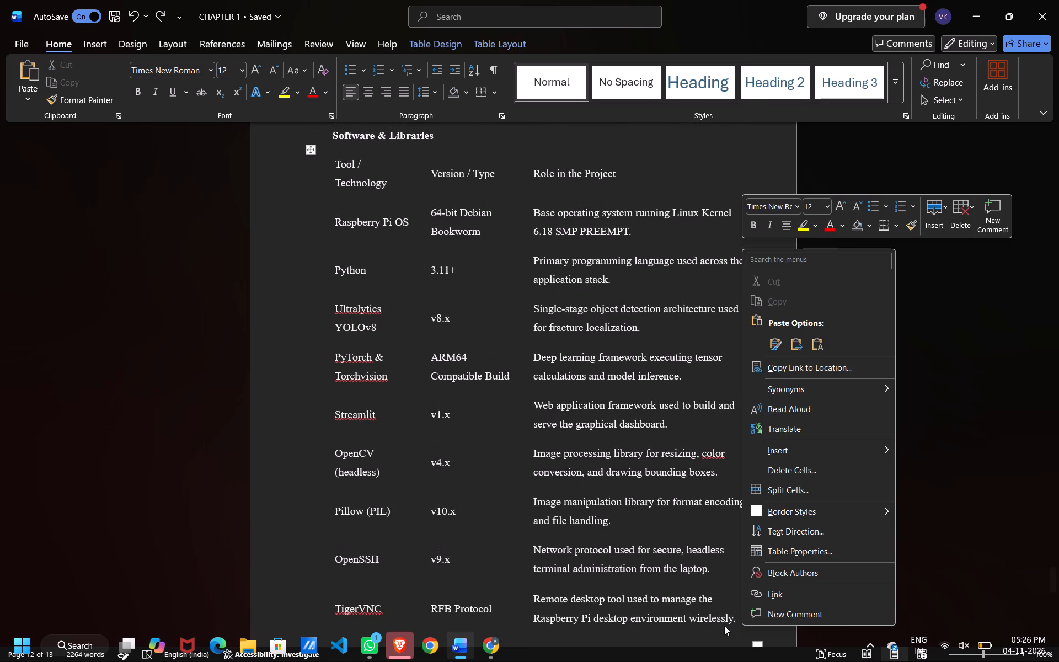
Select the entire Software & Libraries table, from the Tool / Technology header row to the TigerVNC row.
drag(740, 621, 309, 184)
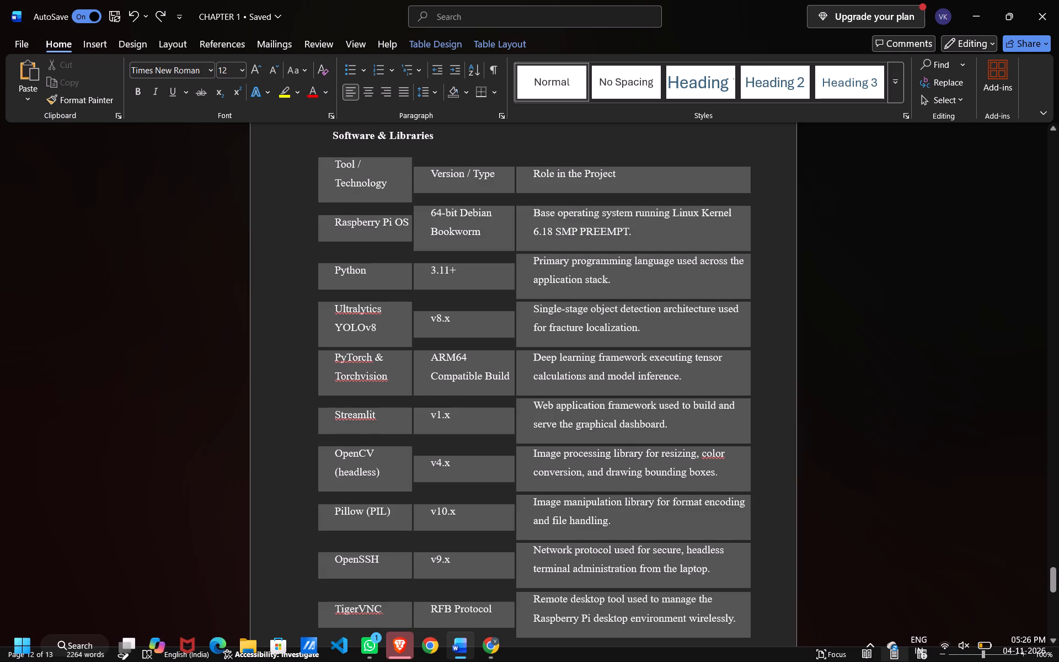
drag(309, 184, 311, 185)
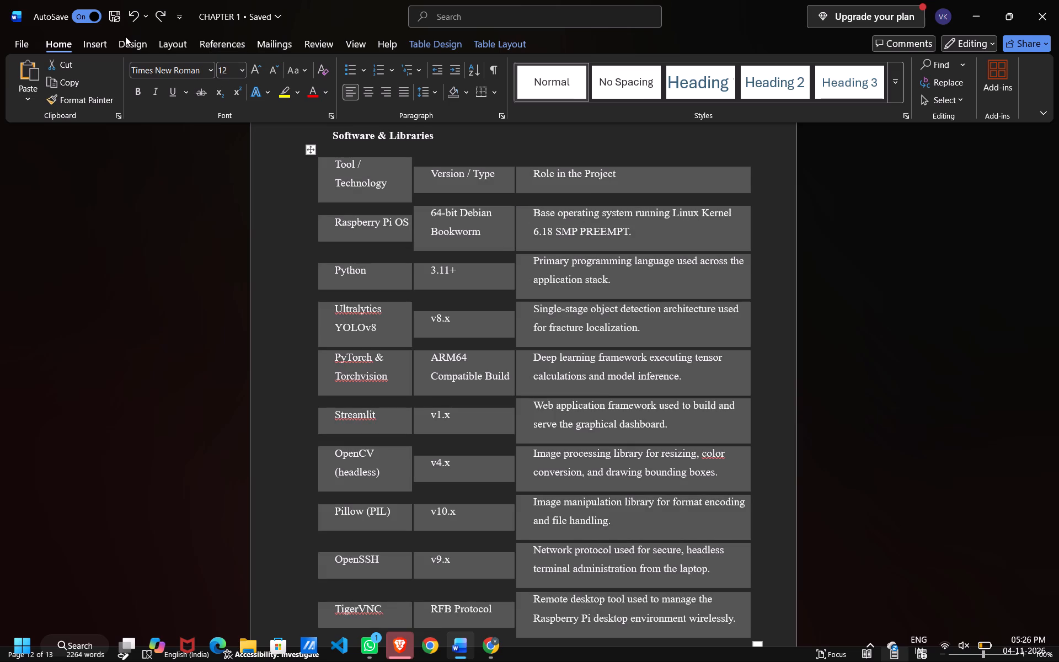
click(104, 40)
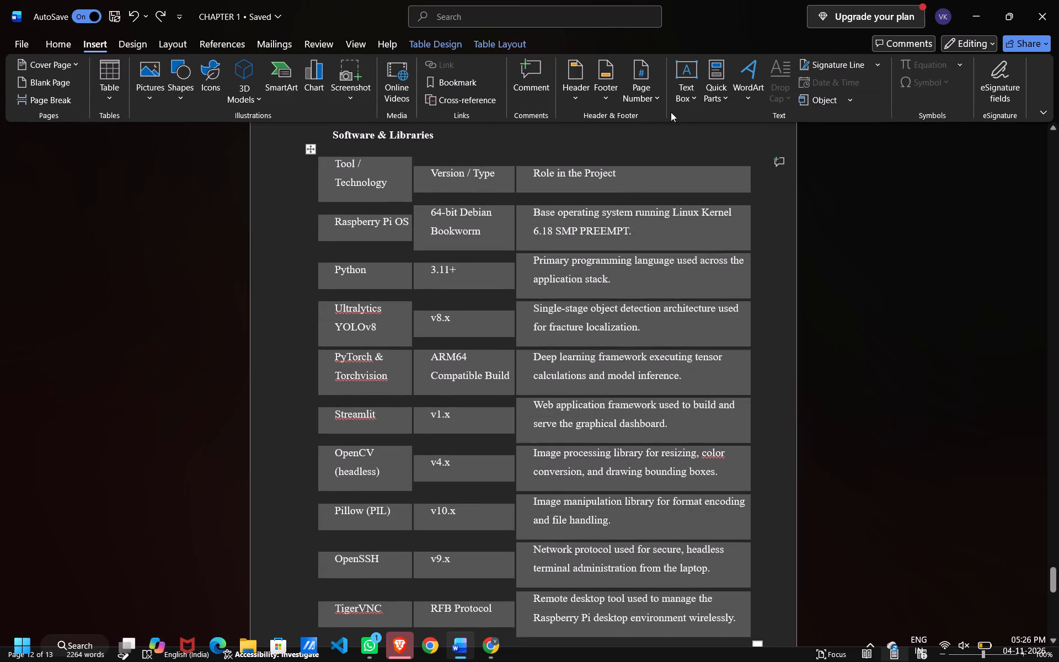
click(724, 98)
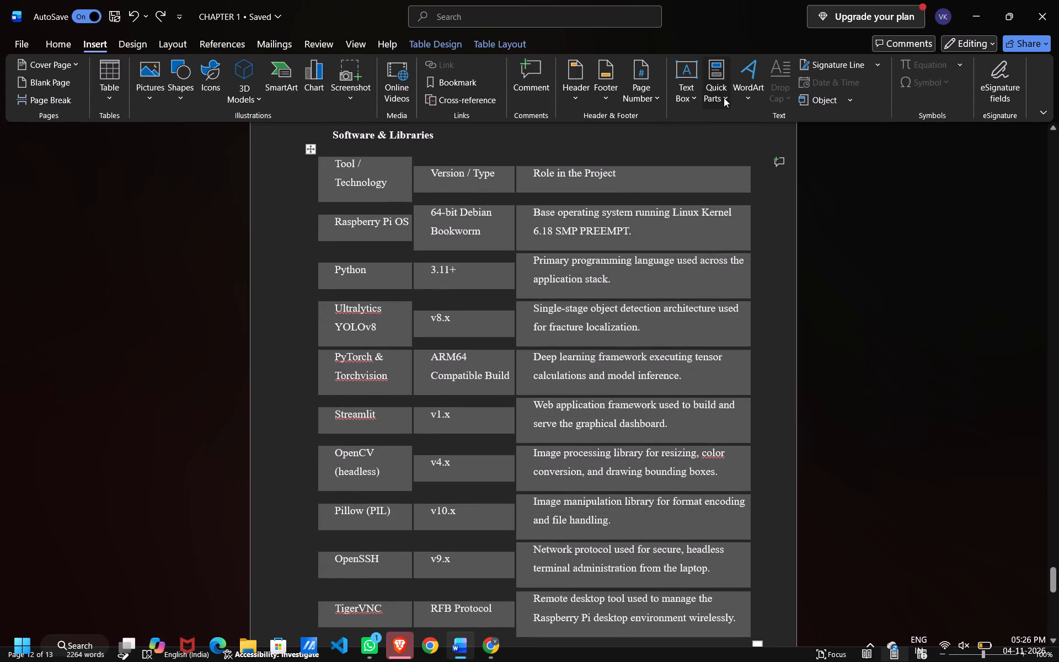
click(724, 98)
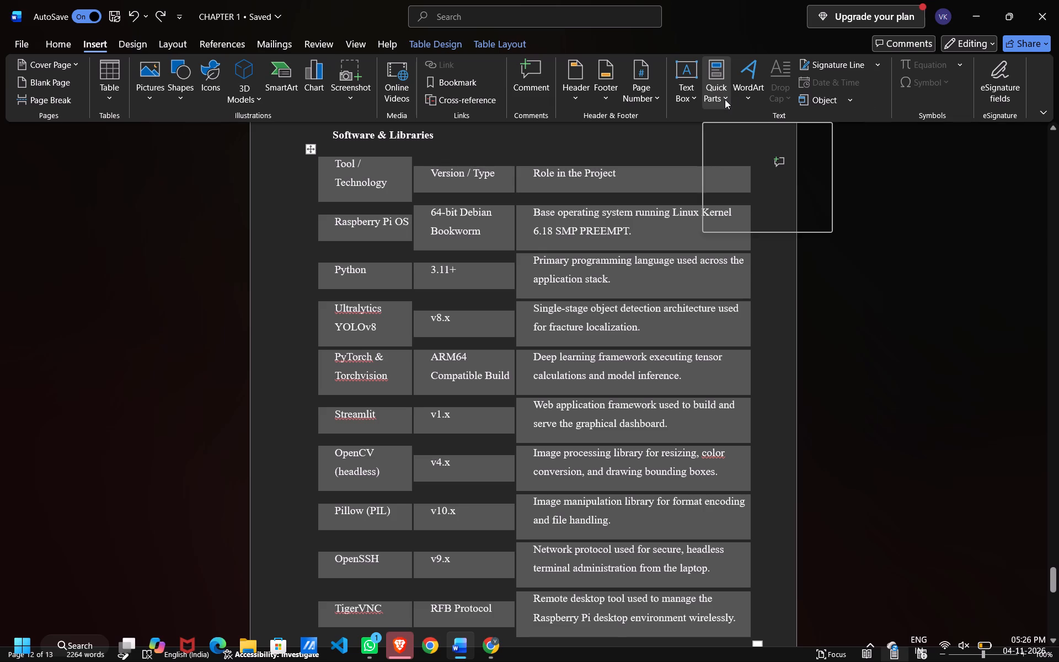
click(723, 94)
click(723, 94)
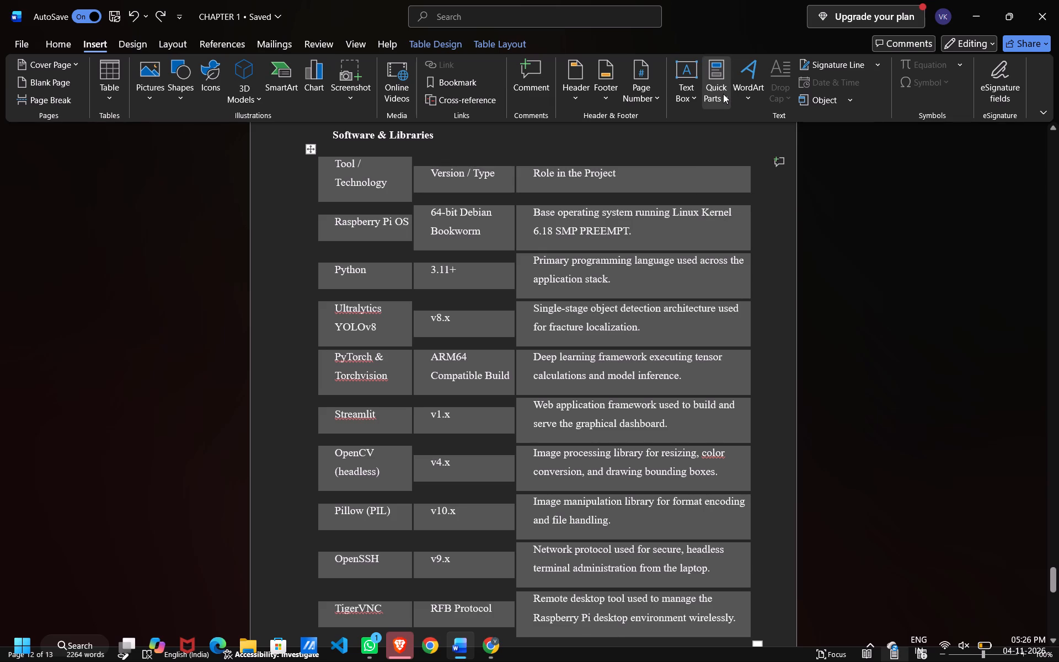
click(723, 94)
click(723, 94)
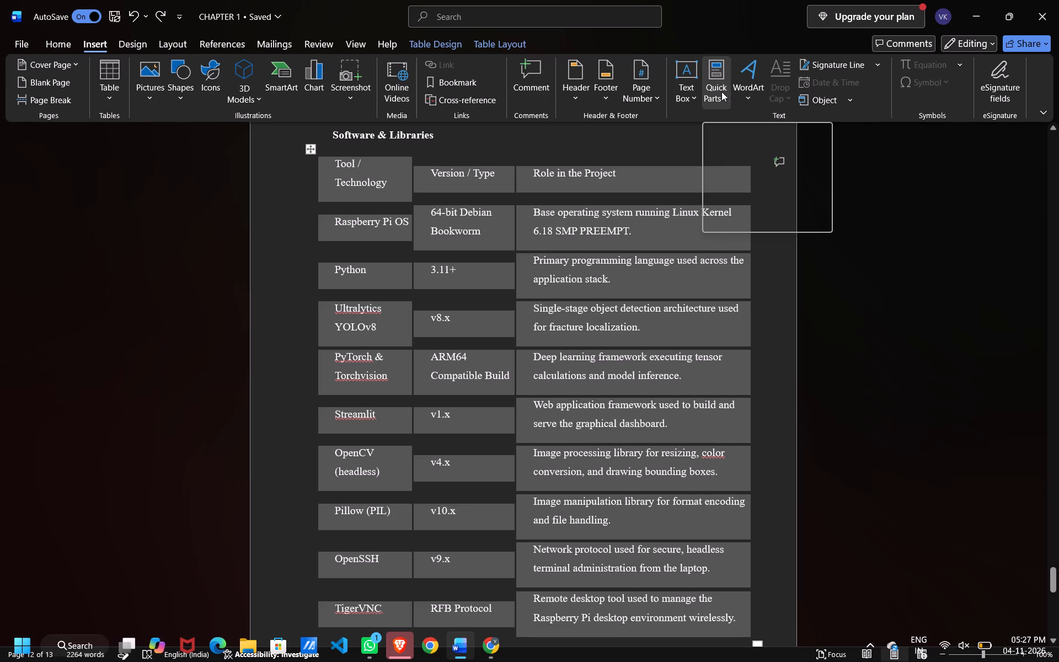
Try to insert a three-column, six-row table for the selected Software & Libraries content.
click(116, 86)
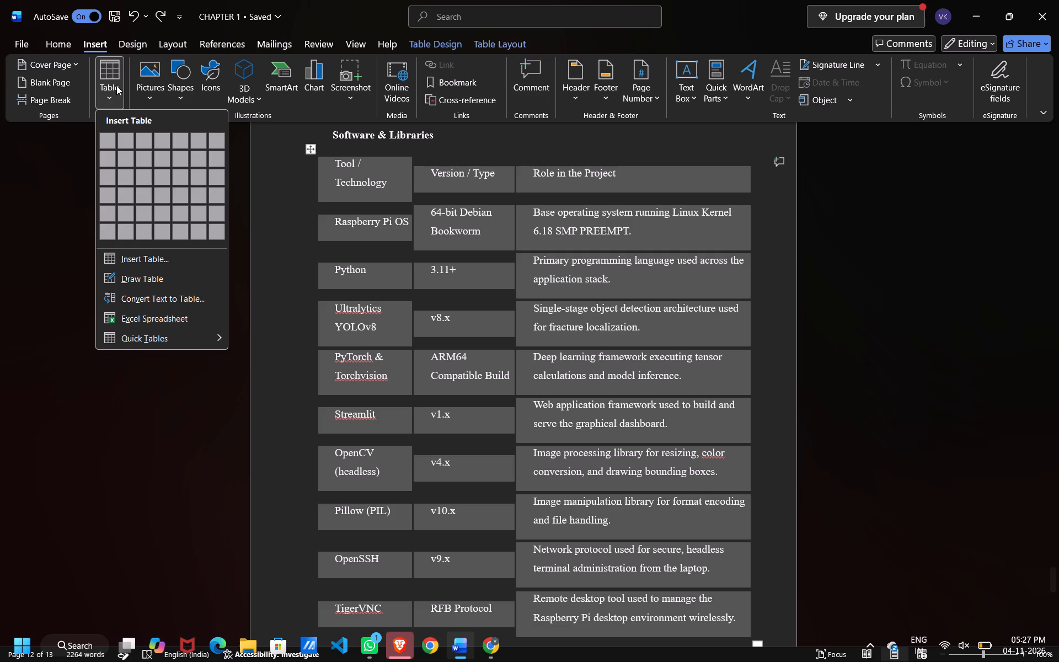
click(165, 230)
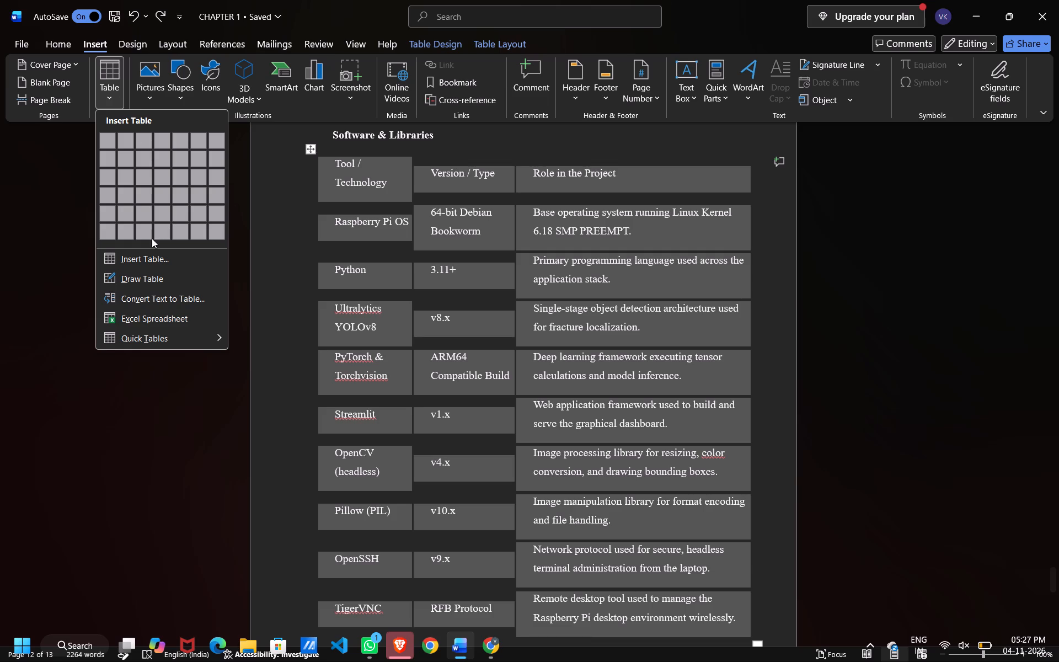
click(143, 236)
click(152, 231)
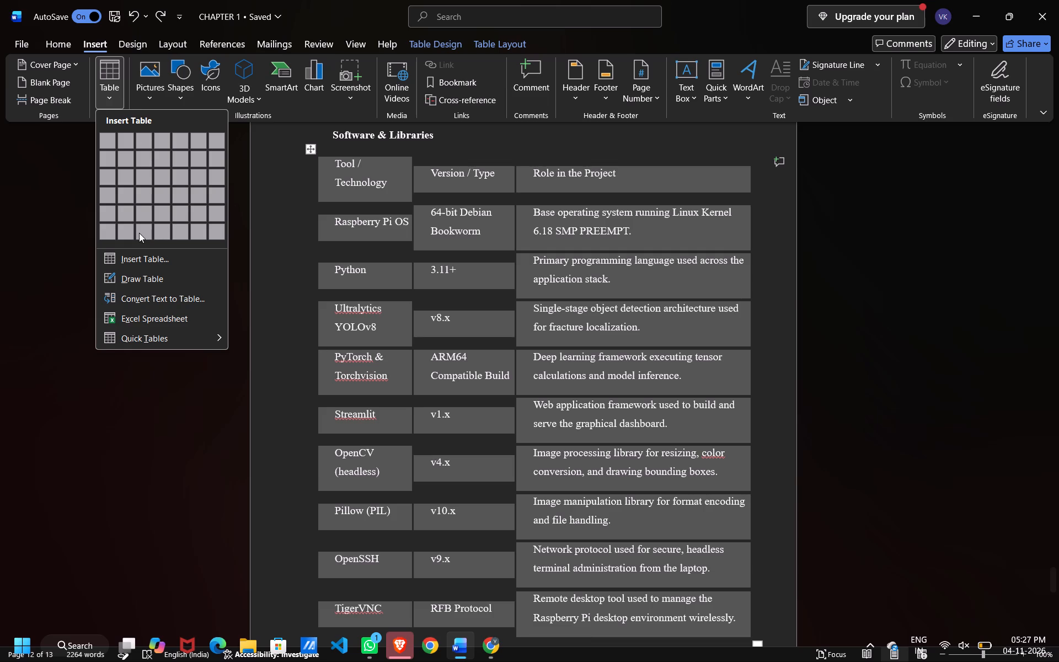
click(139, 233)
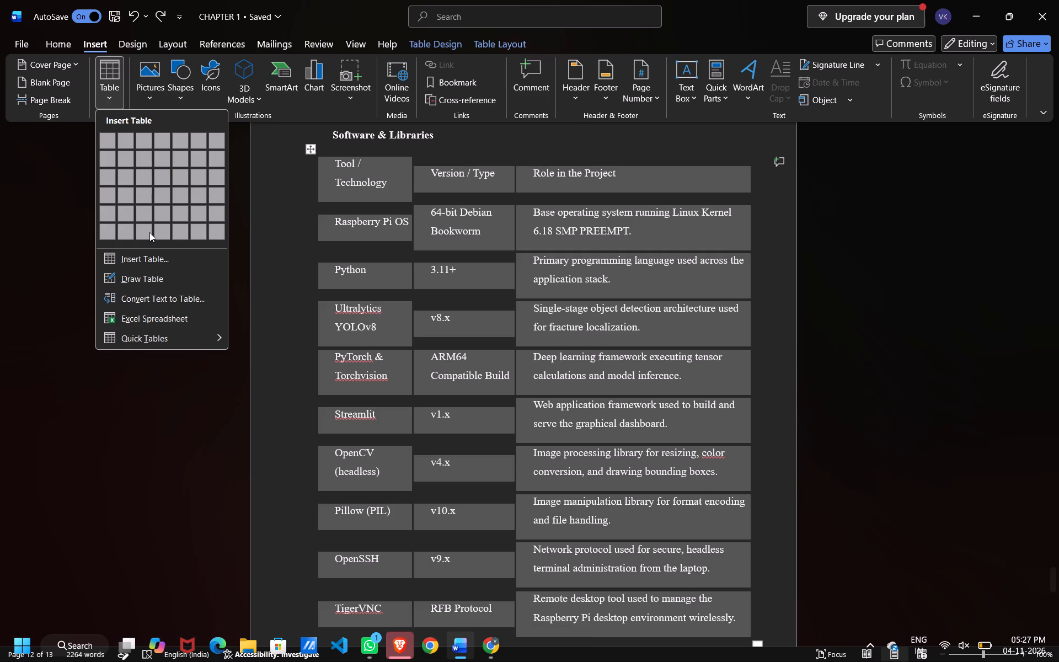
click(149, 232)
Start a Convert Text to Table operation on the selected Software & Libraries content and try to increase its number of rows.
click(186, 298)
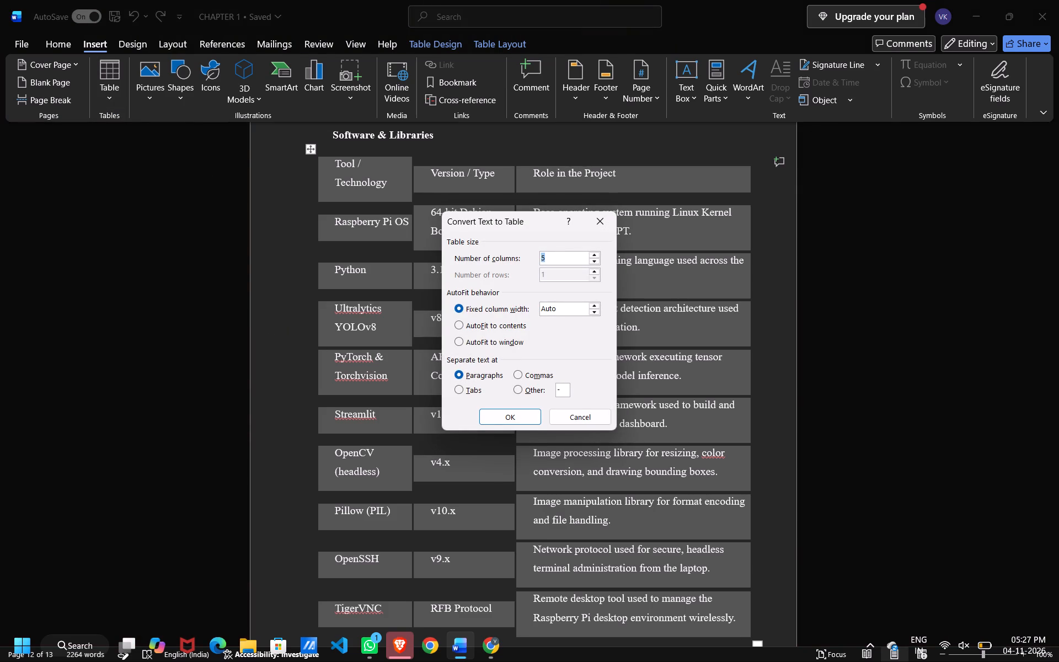
click(598, 273)
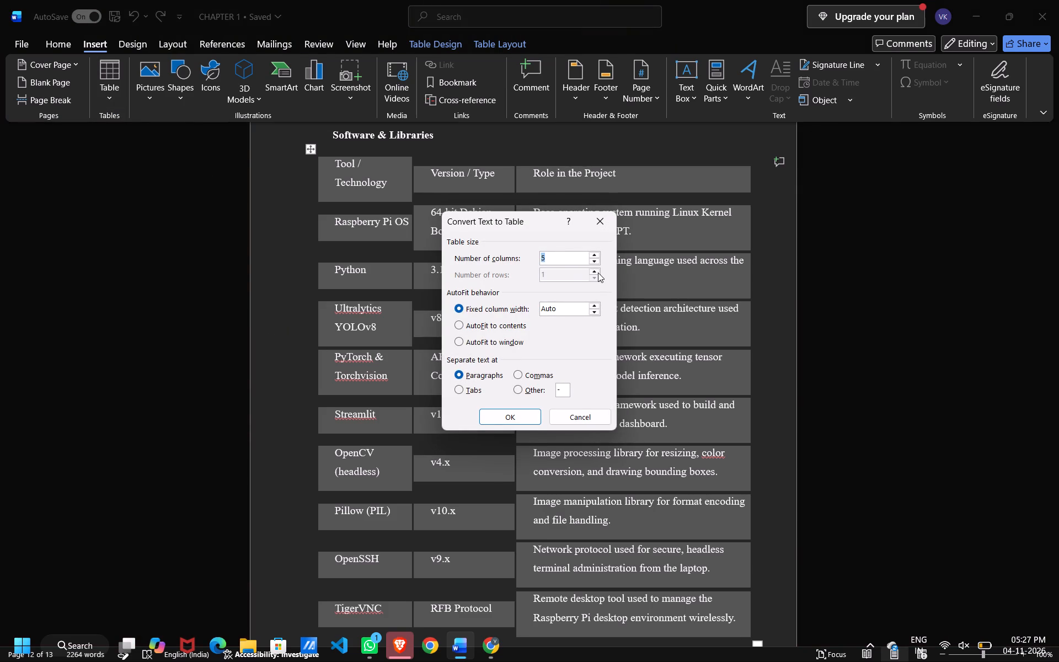
click(595, 270)
click(595, 270)
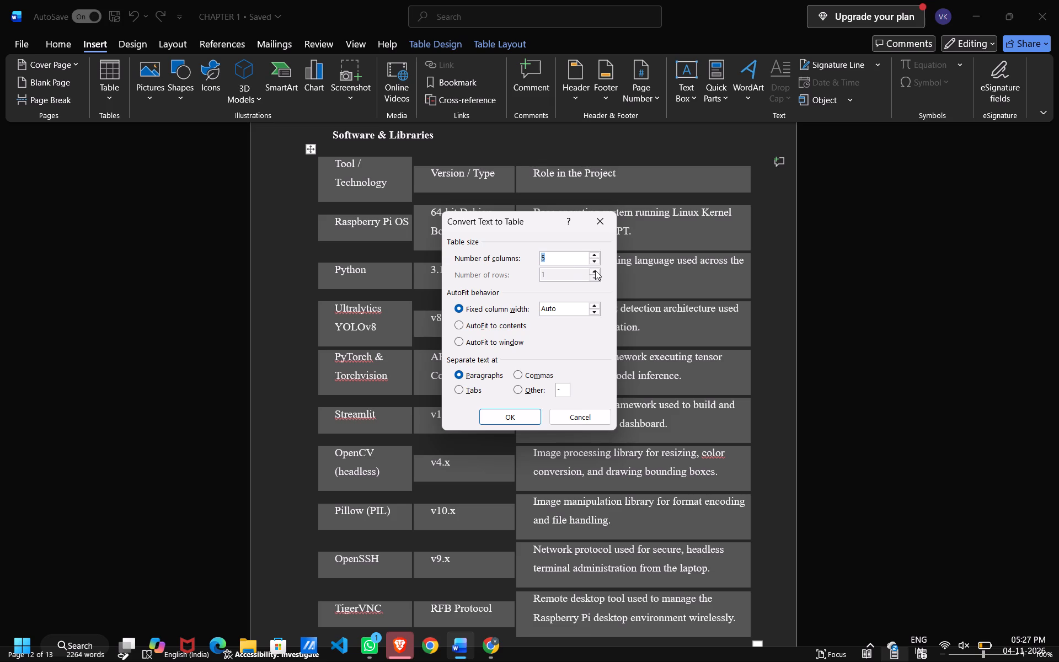
click(595, 270)
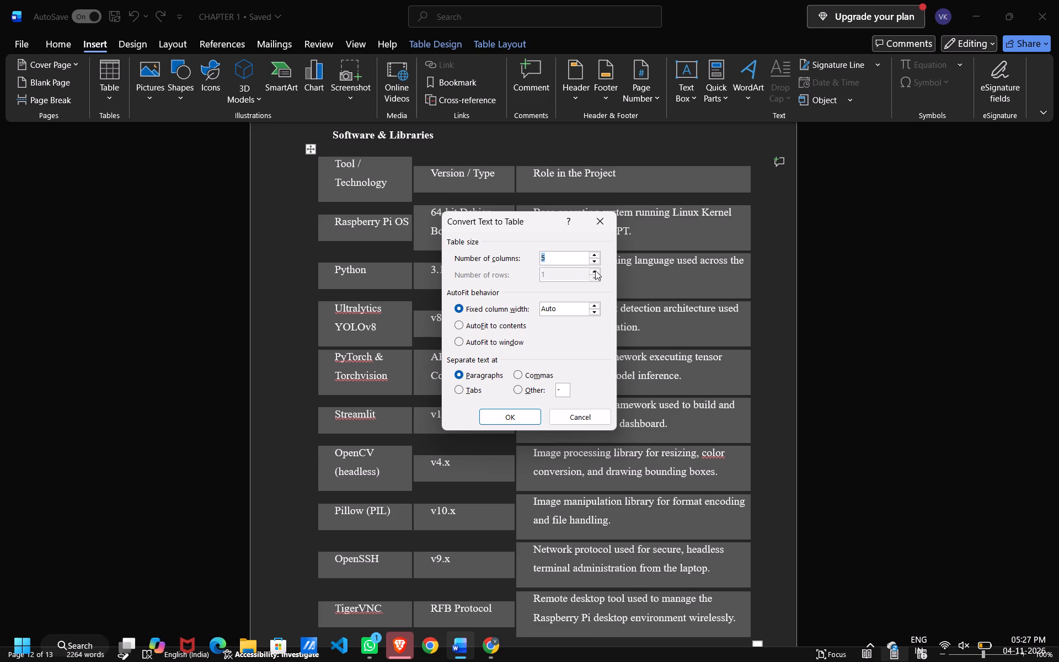
click(595, 270)
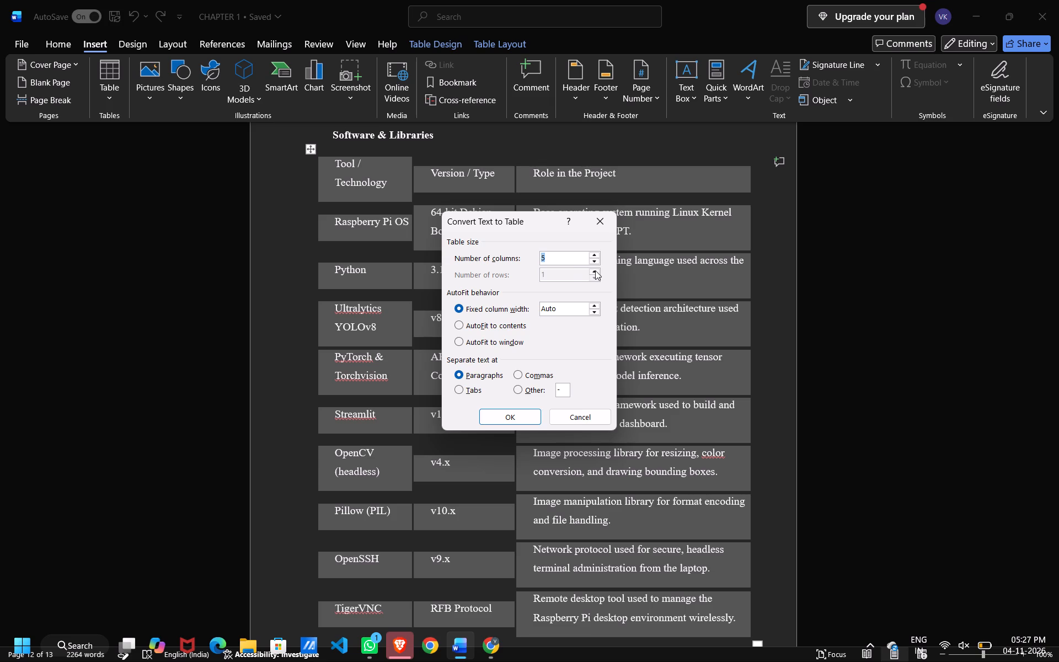
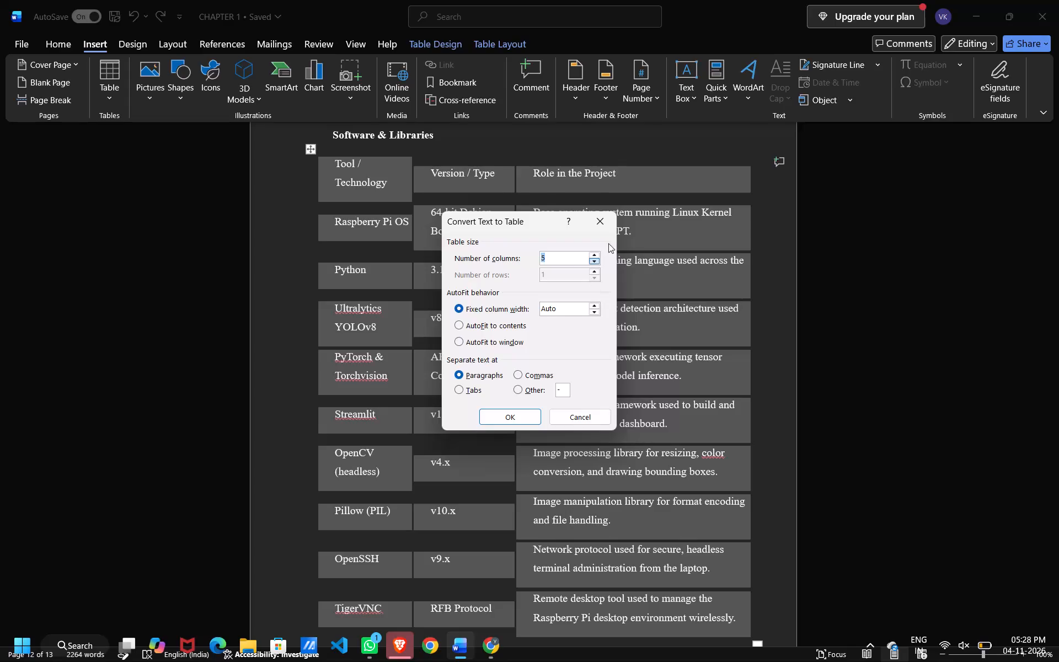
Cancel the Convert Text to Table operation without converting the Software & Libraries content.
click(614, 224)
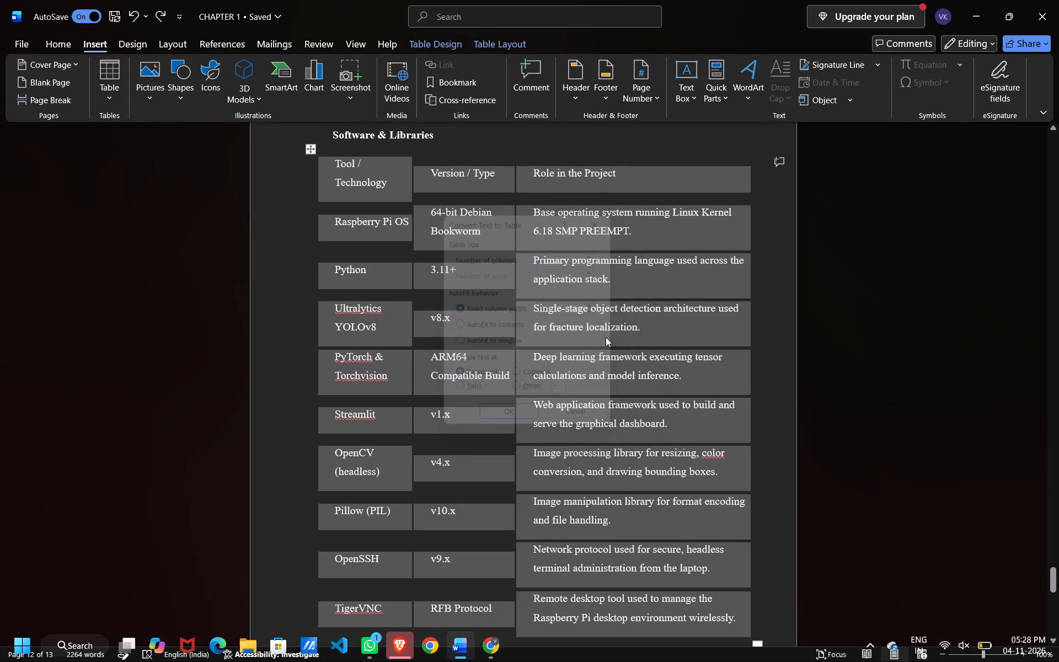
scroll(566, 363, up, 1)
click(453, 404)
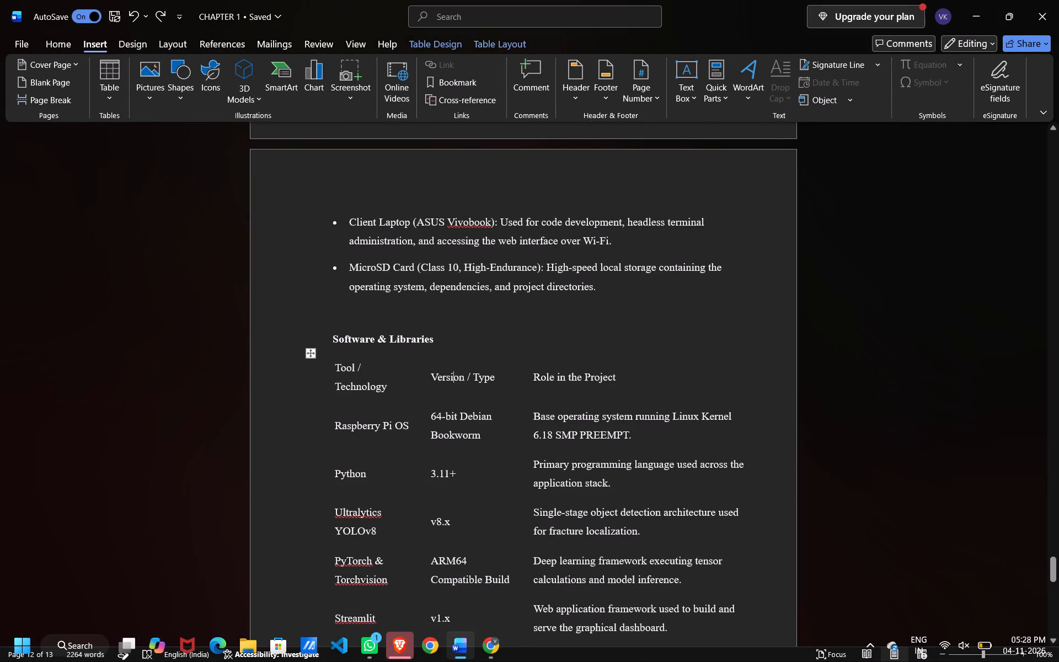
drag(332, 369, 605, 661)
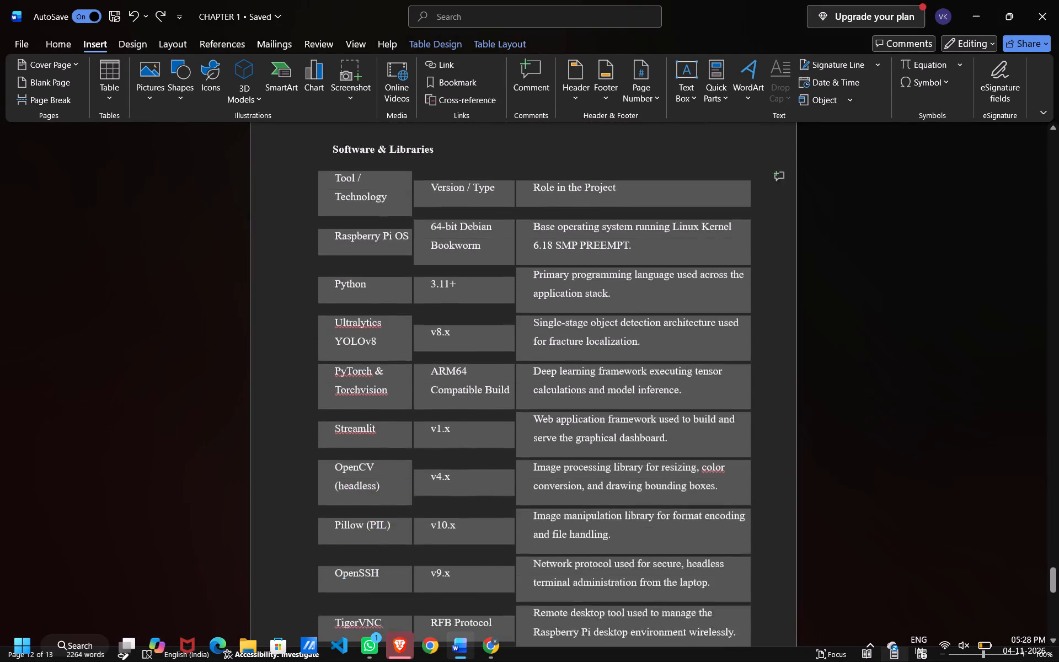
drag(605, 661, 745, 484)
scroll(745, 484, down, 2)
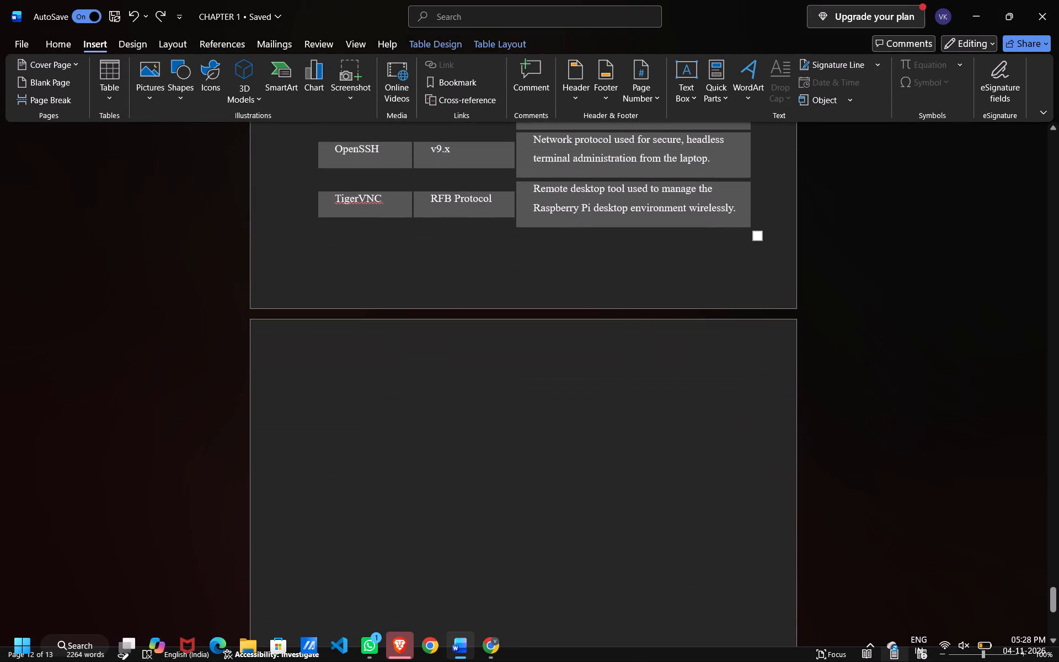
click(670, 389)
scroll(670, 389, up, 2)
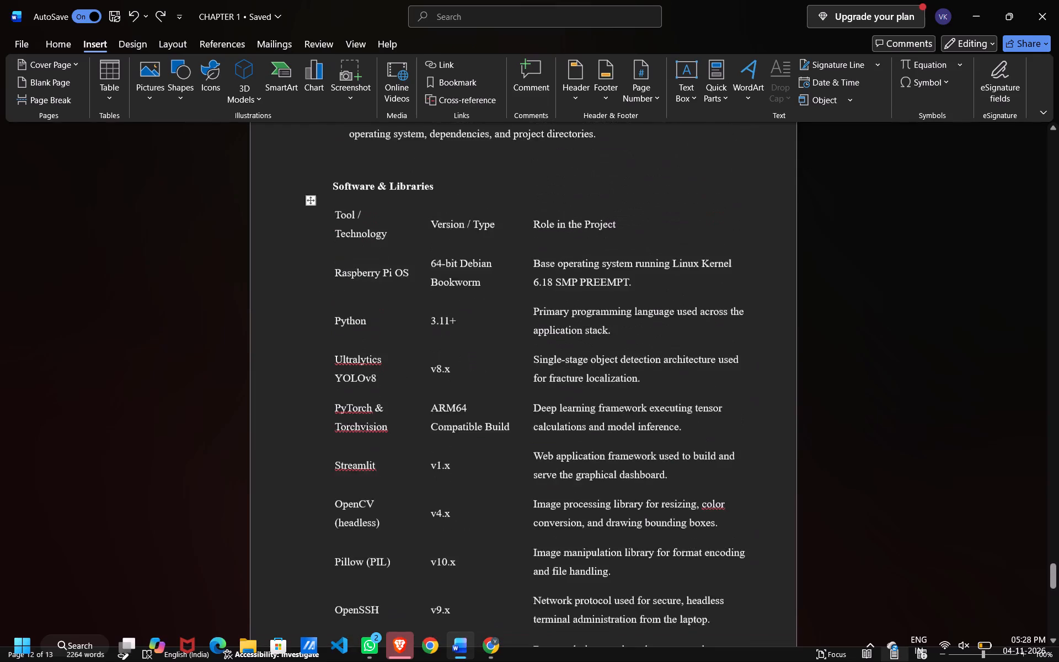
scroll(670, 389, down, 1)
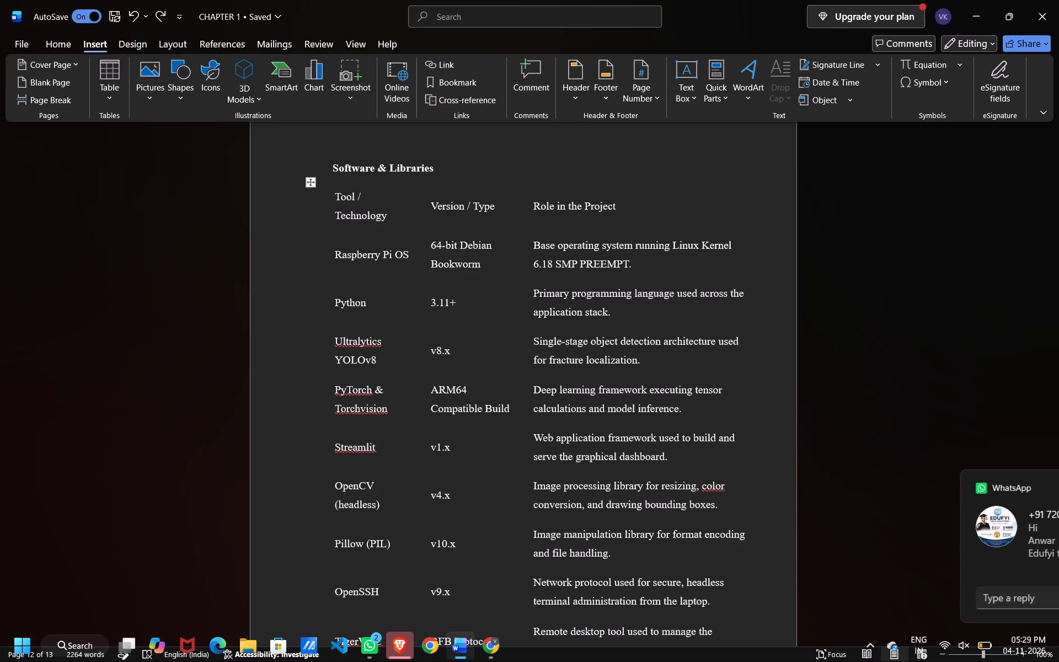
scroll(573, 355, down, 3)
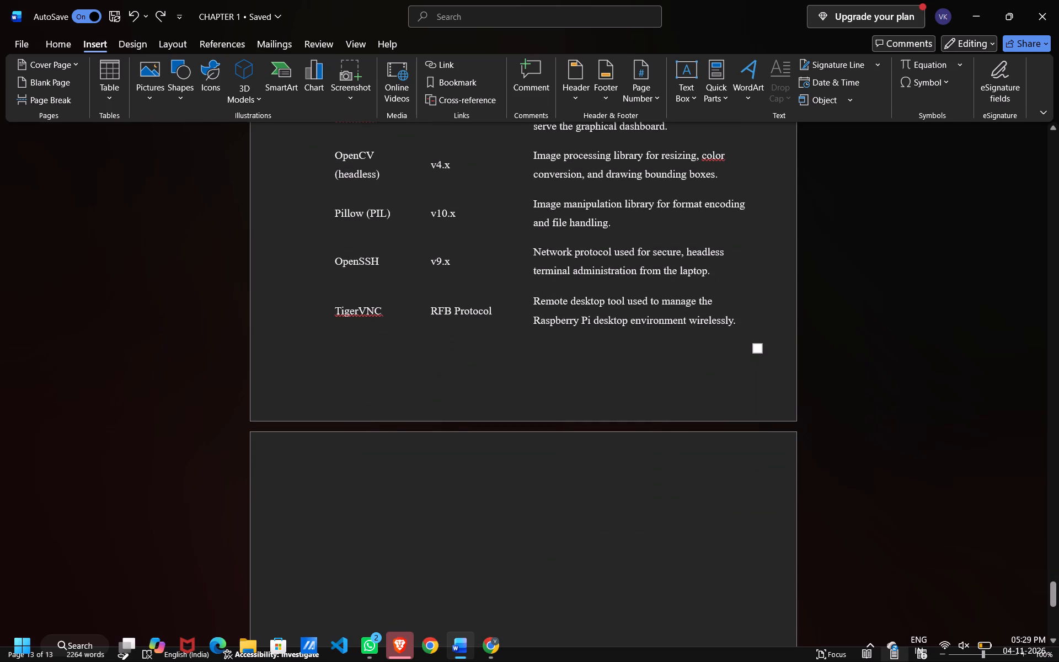